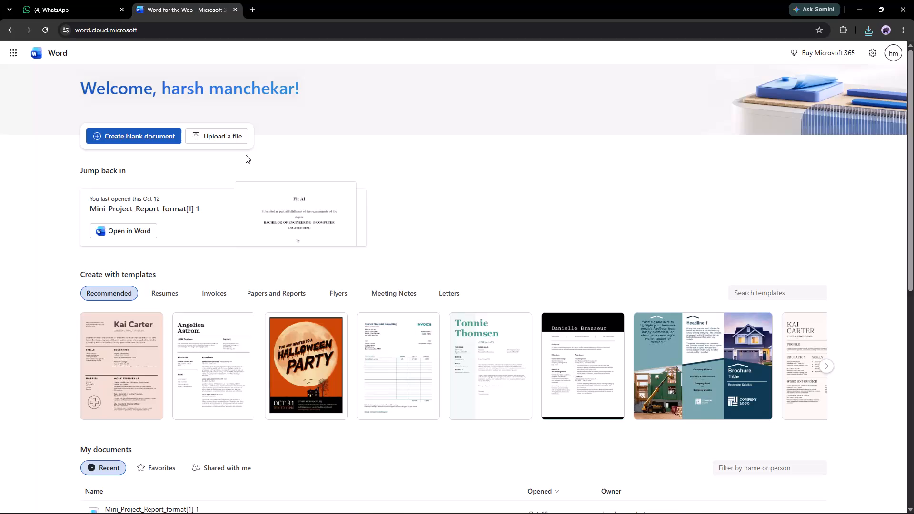
left_click(224, 135)
left_click(117, 111)
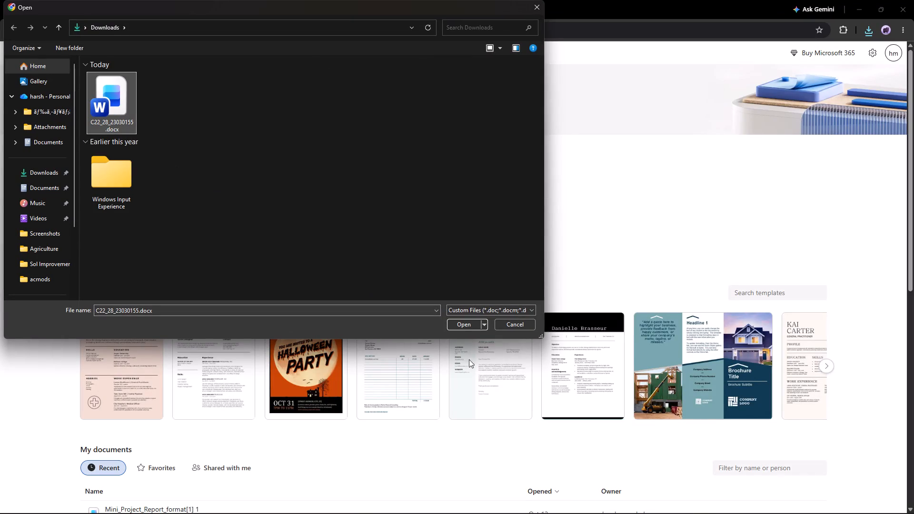
left_click(461, 324)
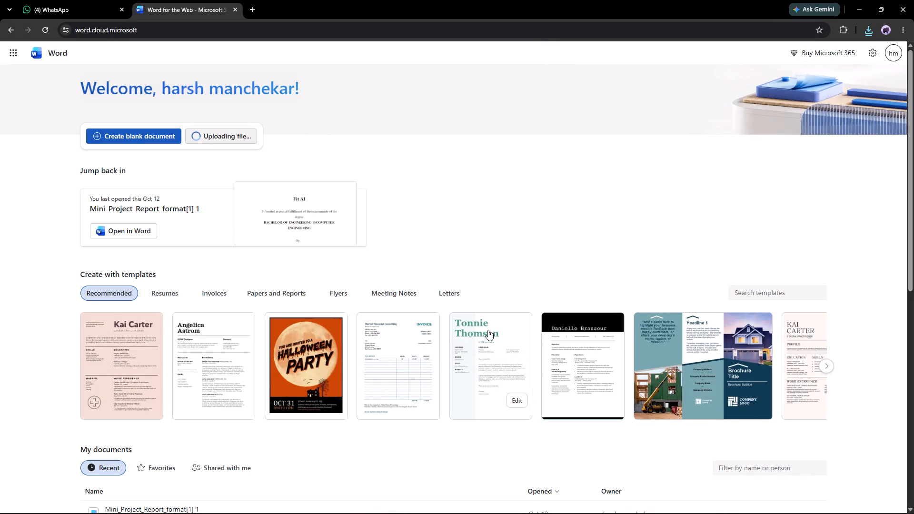
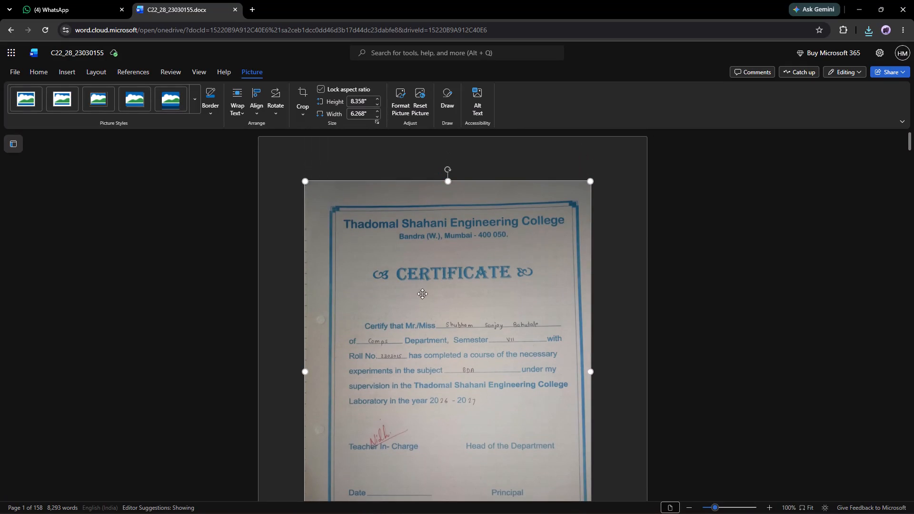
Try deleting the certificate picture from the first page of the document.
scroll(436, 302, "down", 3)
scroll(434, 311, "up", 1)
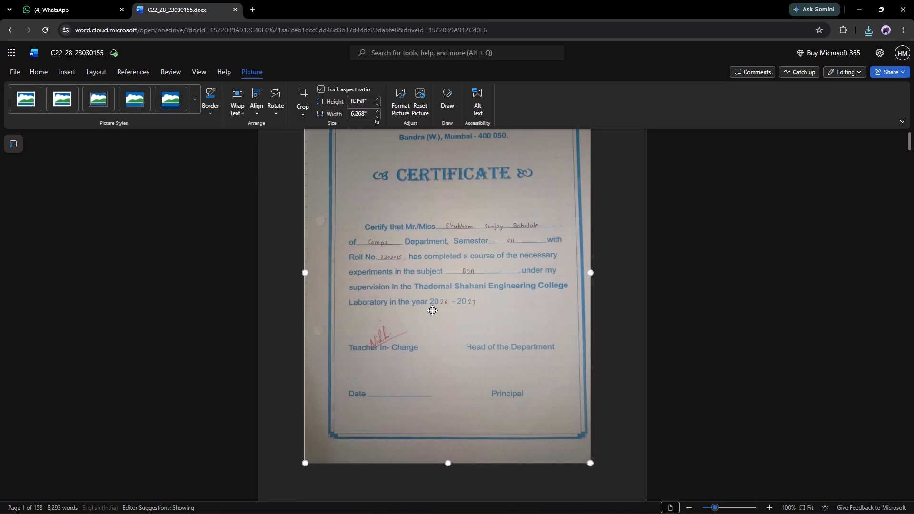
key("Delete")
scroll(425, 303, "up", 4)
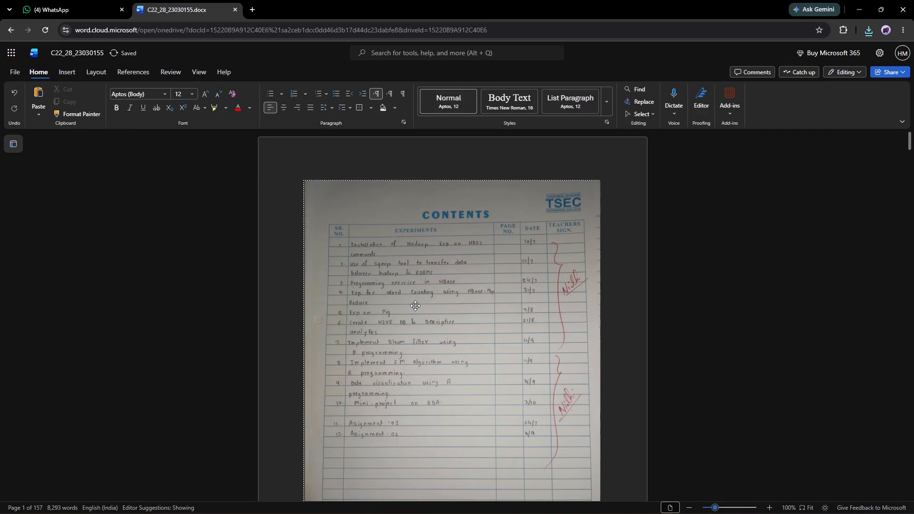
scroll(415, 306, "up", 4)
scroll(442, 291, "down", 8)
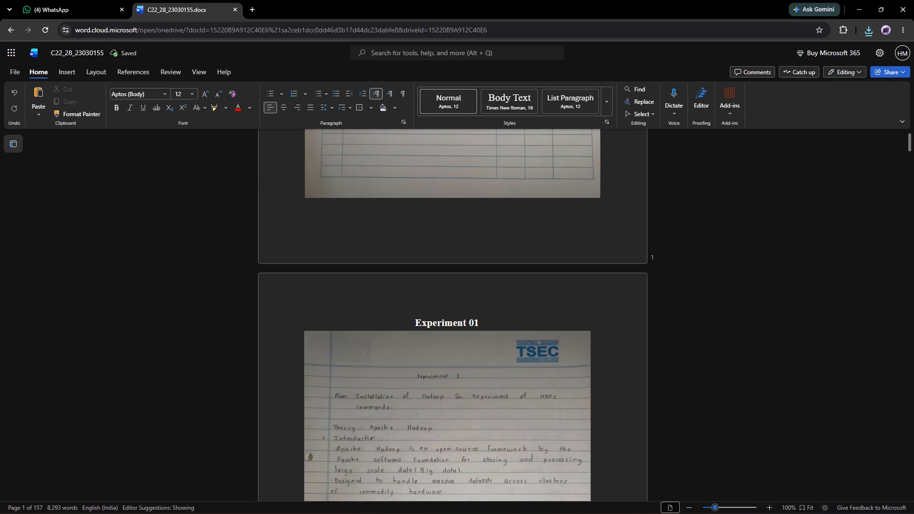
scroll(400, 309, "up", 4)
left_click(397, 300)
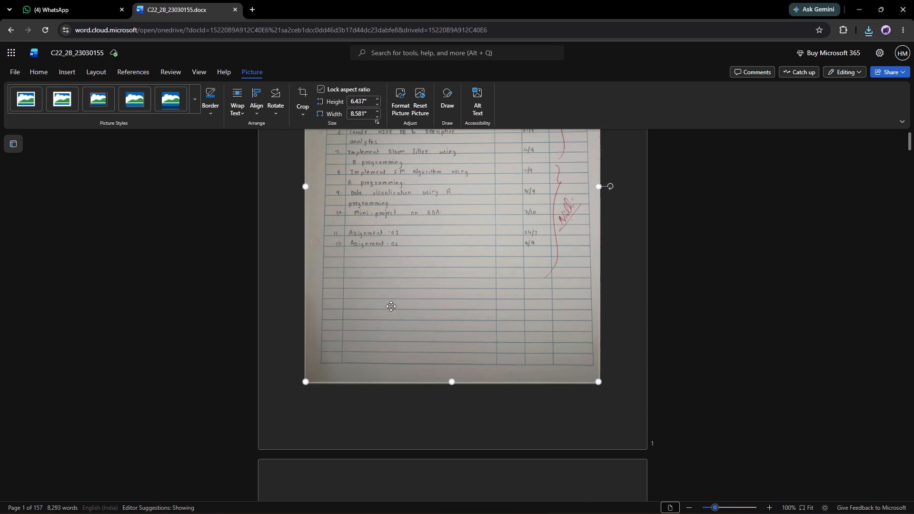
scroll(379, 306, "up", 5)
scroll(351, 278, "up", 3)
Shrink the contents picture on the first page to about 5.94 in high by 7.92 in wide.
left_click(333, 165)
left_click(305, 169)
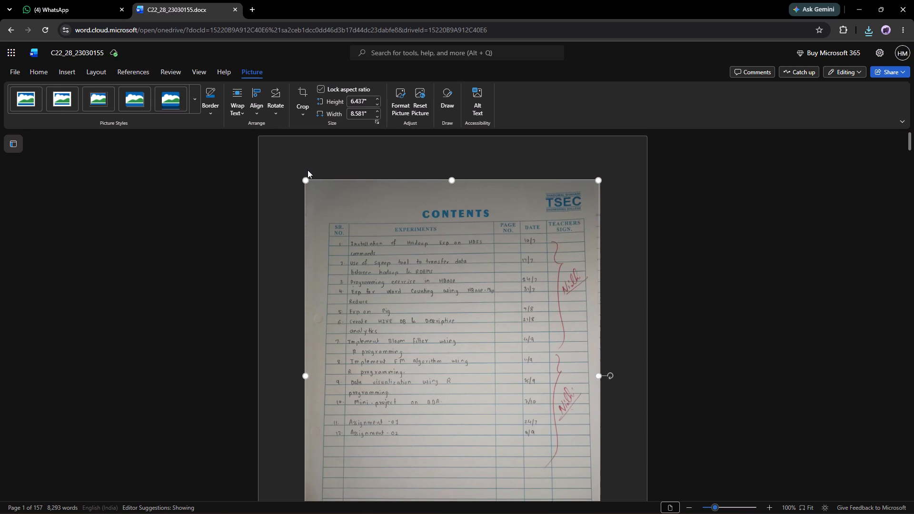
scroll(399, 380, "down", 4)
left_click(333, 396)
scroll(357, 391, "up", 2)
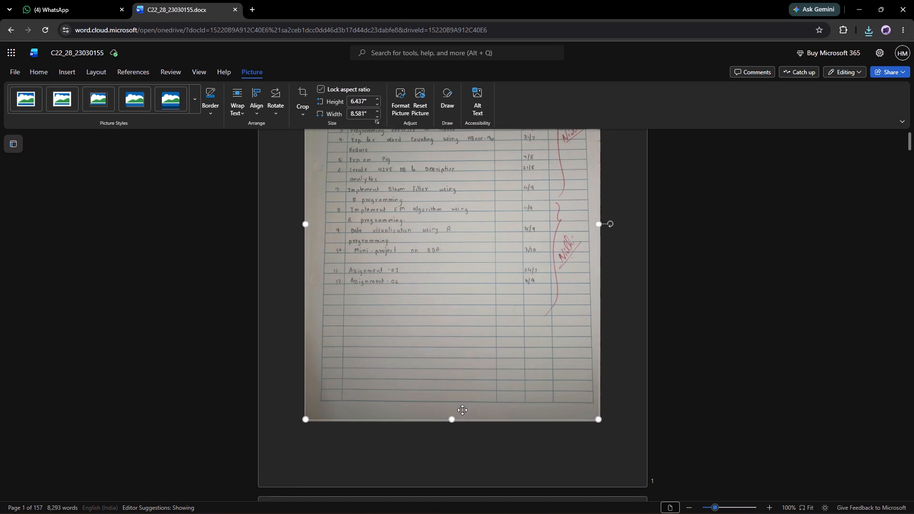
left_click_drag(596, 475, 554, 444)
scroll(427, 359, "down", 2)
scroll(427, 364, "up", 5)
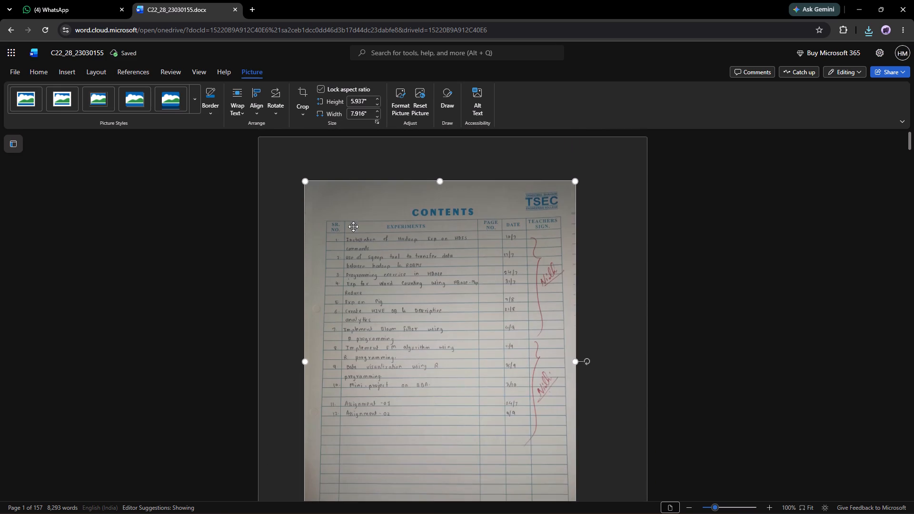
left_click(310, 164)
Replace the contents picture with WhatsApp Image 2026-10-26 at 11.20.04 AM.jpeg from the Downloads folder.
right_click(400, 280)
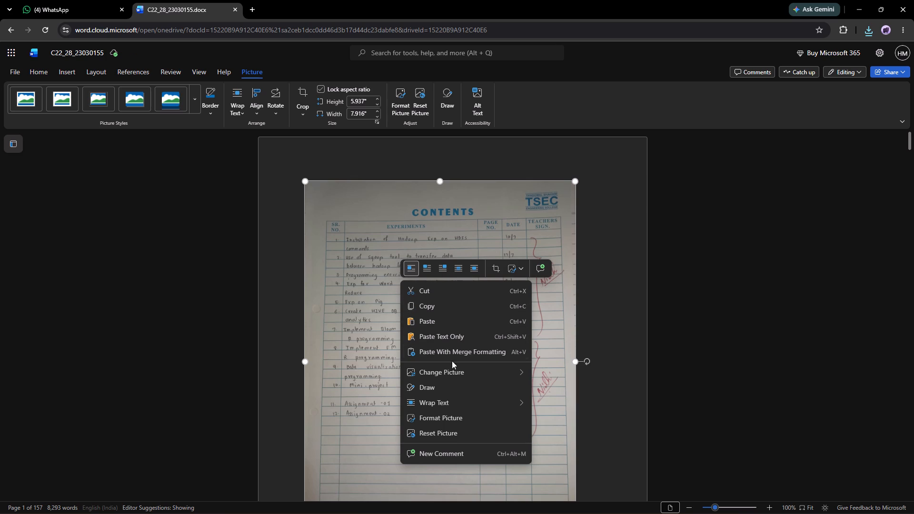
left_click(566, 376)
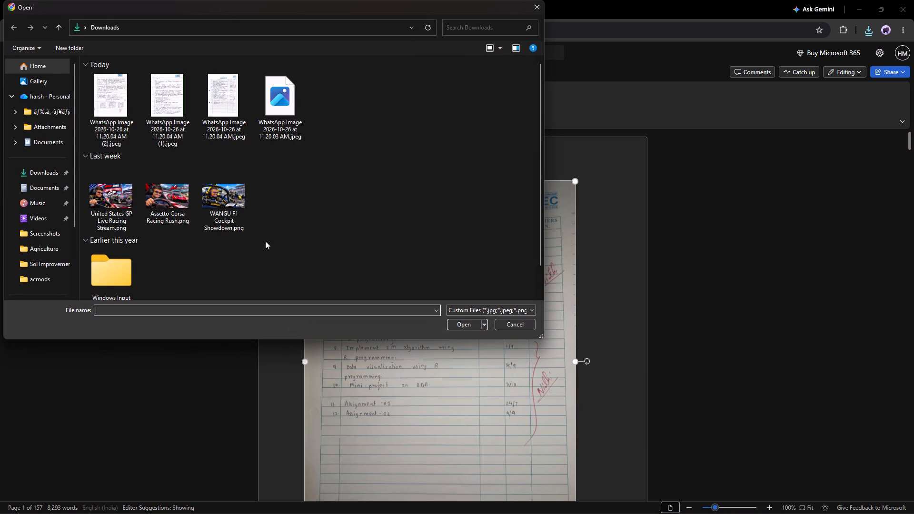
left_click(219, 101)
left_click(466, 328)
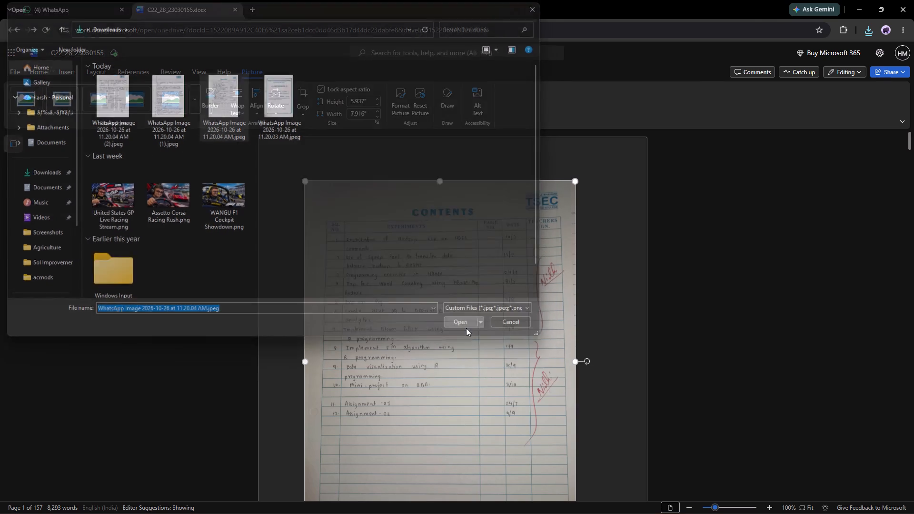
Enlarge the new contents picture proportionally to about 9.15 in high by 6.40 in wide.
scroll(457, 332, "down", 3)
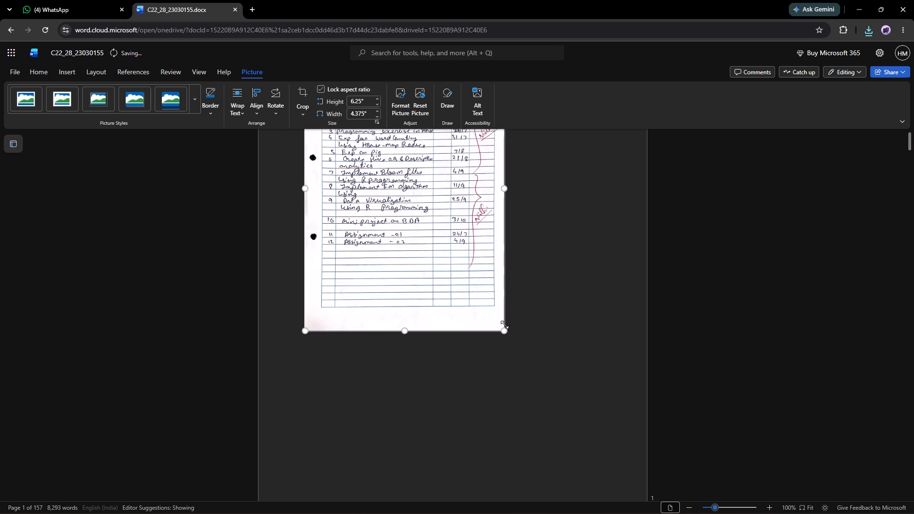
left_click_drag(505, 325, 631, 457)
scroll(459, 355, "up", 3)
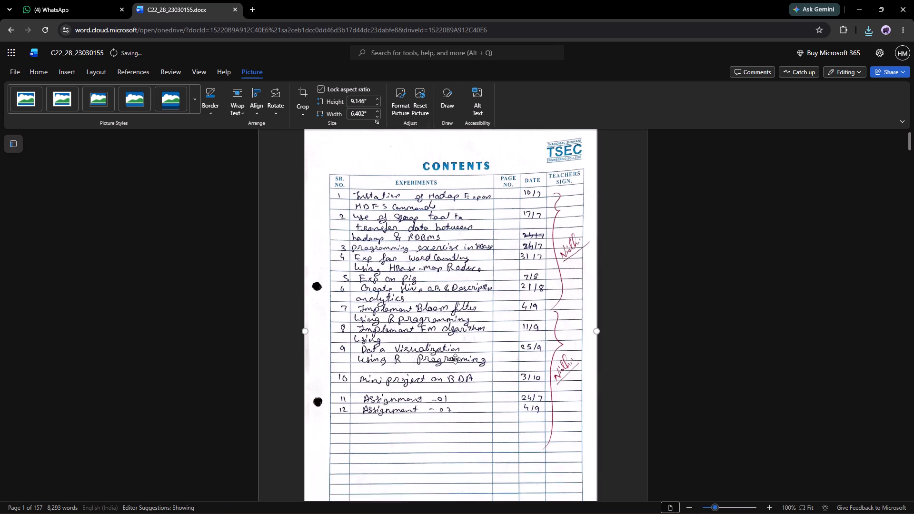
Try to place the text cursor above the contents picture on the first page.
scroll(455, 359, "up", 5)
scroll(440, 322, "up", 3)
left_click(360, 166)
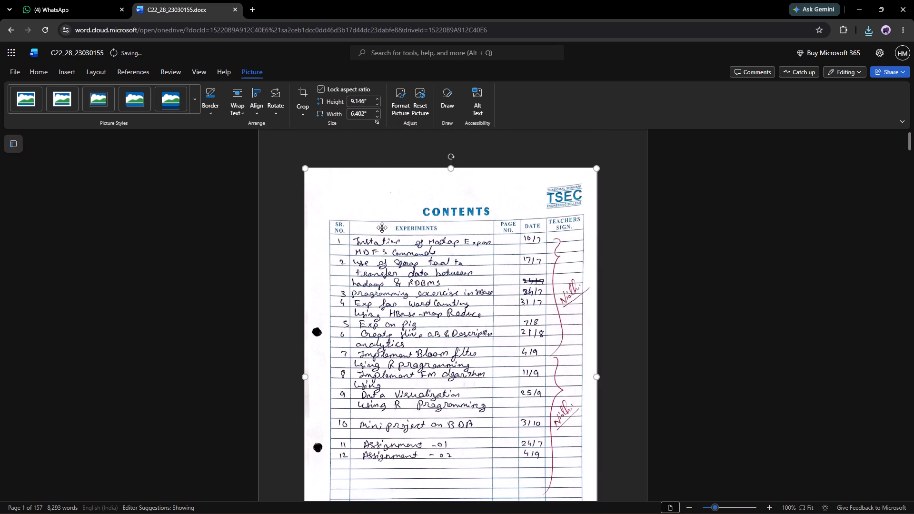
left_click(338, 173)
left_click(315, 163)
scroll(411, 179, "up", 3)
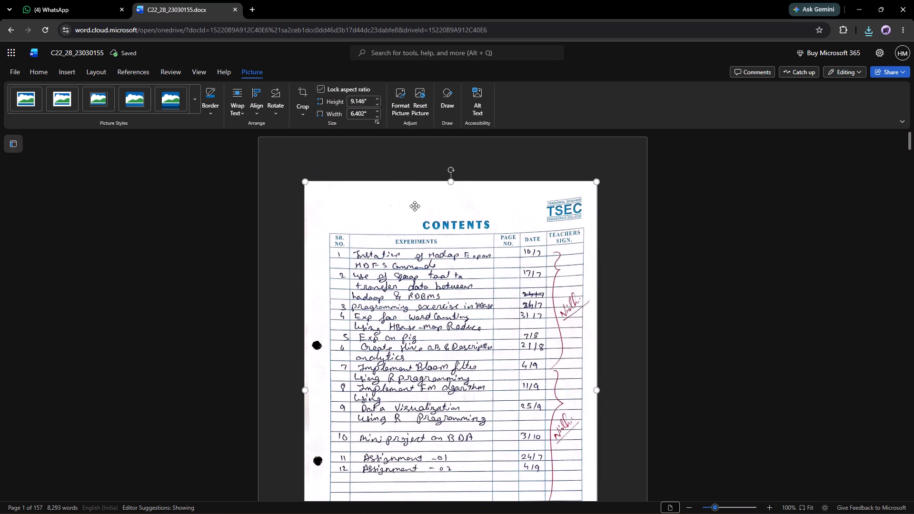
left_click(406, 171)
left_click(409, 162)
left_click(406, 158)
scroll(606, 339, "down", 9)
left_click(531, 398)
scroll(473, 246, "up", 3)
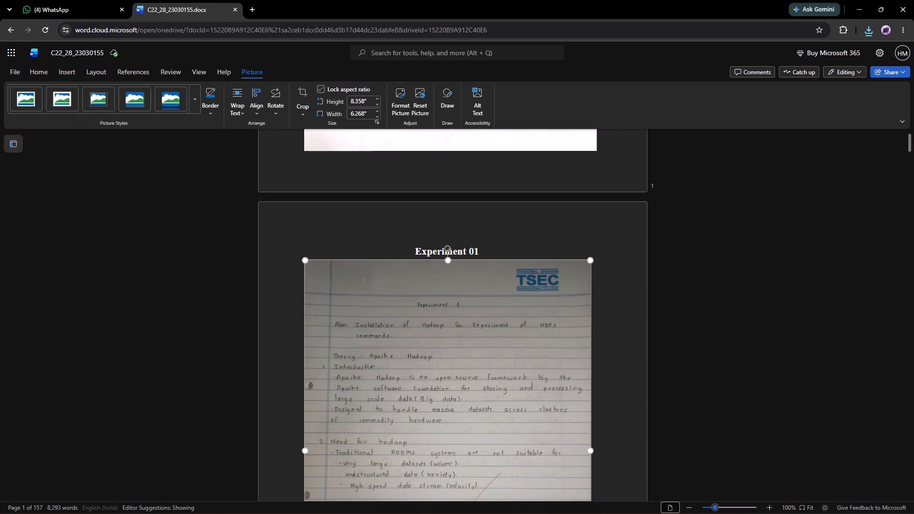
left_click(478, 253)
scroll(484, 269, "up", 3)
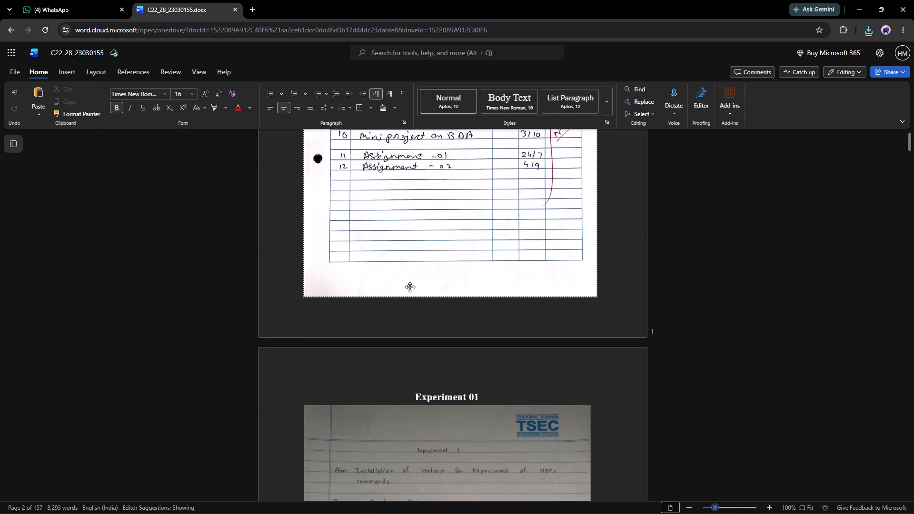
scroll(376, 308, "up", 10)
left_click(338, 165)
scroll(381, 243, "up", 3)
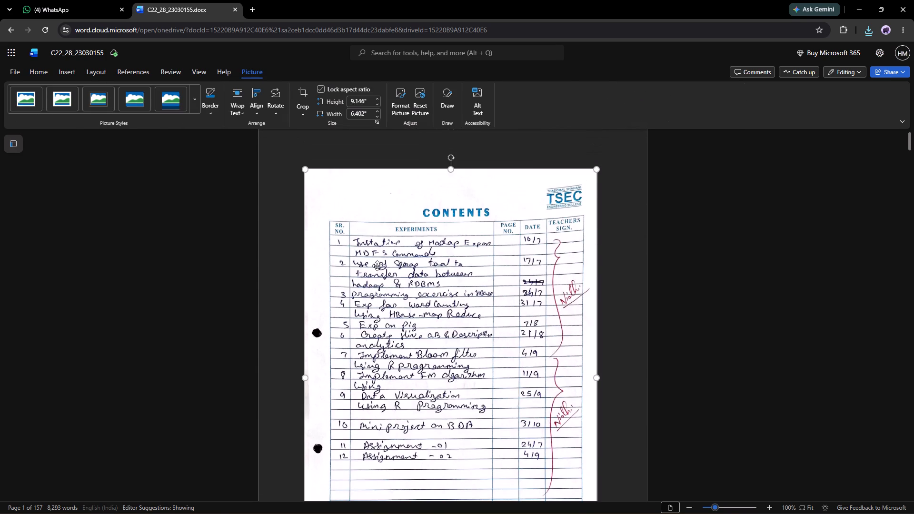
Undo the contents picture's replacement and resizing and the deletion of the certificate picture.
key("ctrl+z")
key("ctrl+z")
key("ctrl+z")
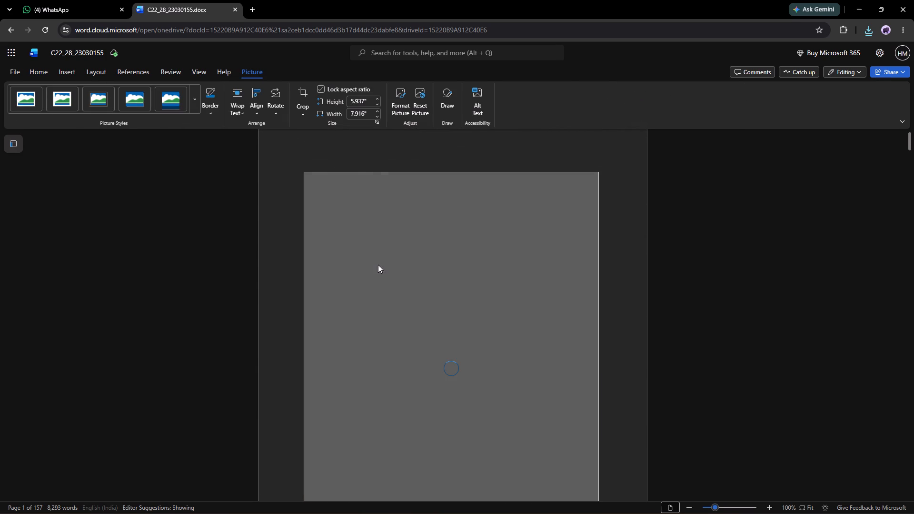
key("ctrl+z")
Replace the certificate picture on the first page with WhatsApp Image 2026-10-26 at 11.20.03 AM.jpeg from the Downloads folder.
left_click(469, 283)
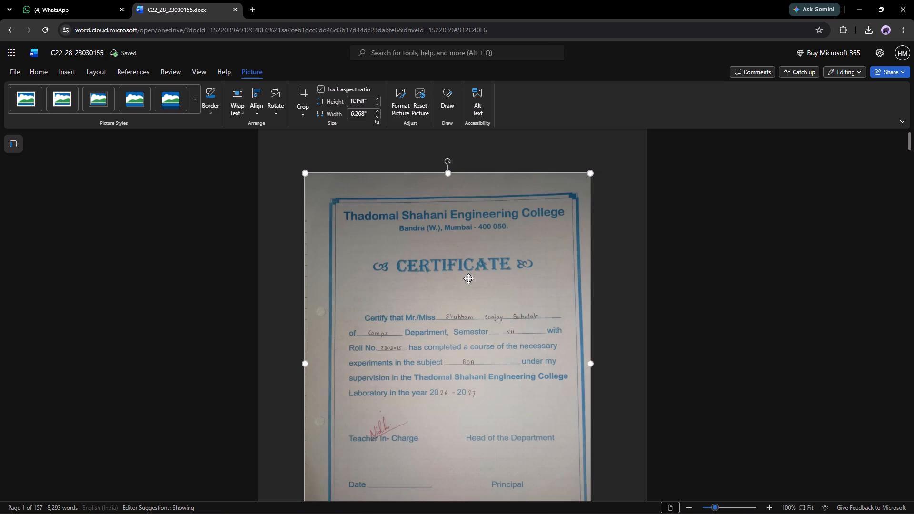
right_click(460, 272)
left_click(506, 358)
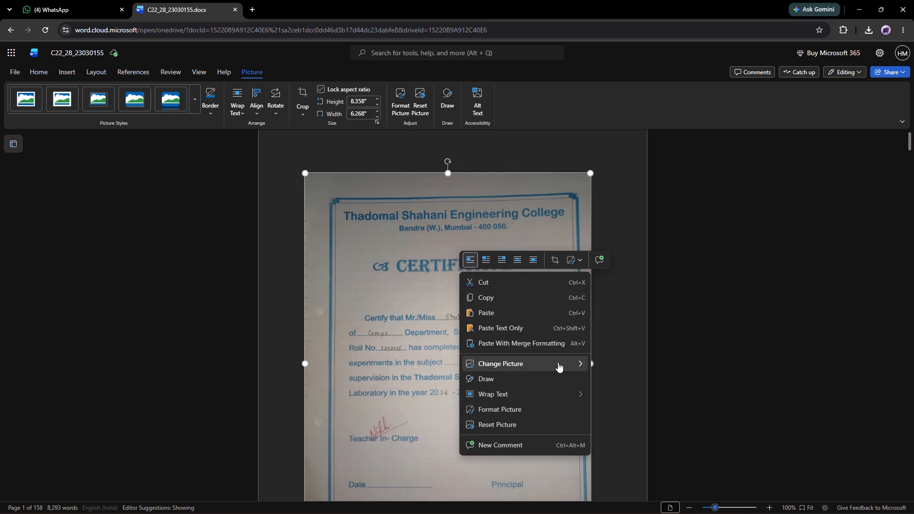
left_click(626, 362)
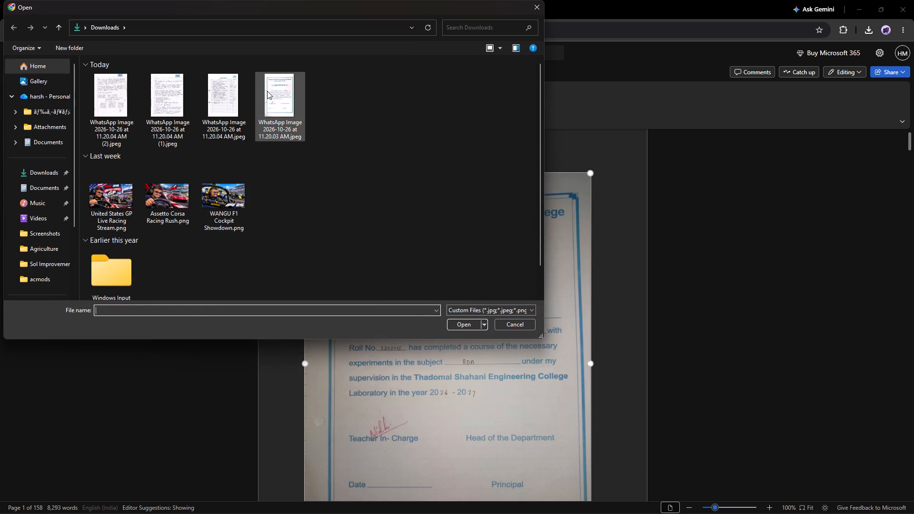
left_click(267, 91)
left_click(465, 324)
Enlarge the new certificate picture proportionally to about 9.12 in high by 6.18 in wide.
scroll(492, 327, "down", 4)
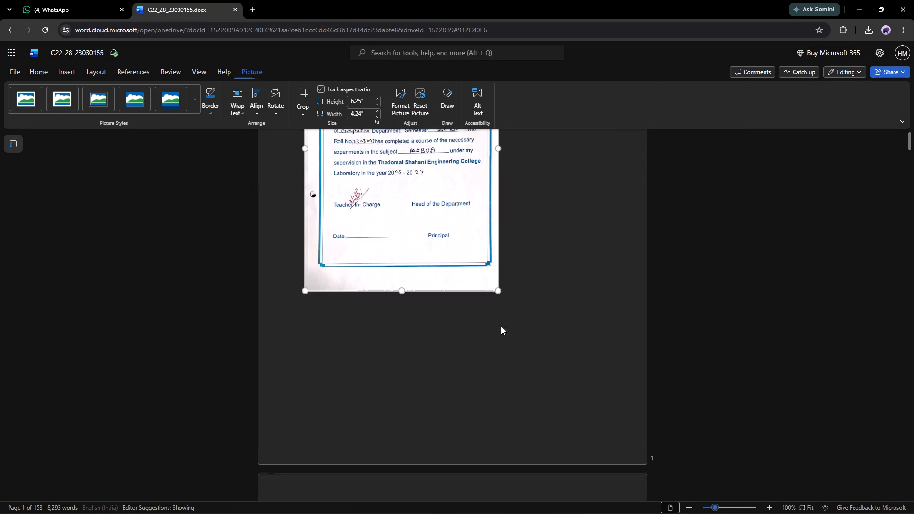
left_click_drag(499, 269, 626, 400)
scroll(505, 363, "up", 4)
scroll(504, 362, "down", 9)
Replace the contents-page picture with WhatsApp Image 2026-10-26 at 11.20.04 AM.jpeg from Downloads and enlarge it to about 9.23" by 6.46".
left_click(474, 363)
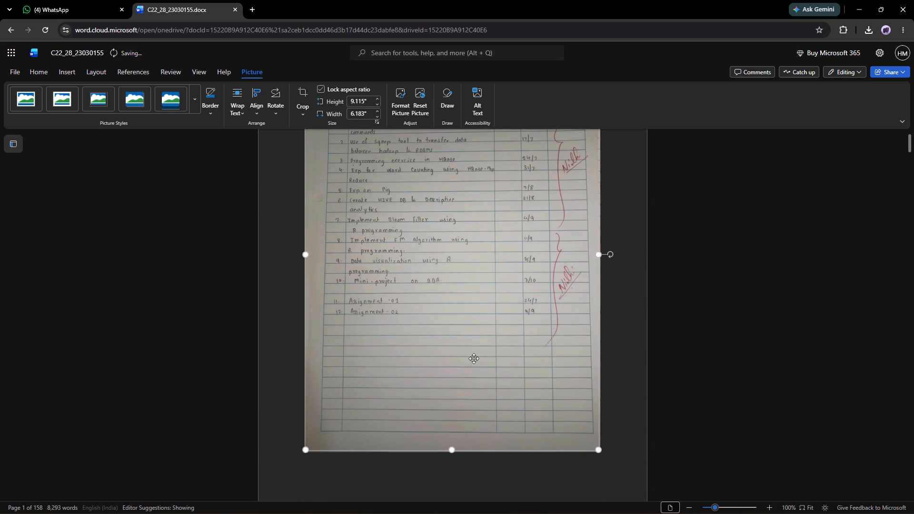
right_click(460, 320)
left_click(513, 410)
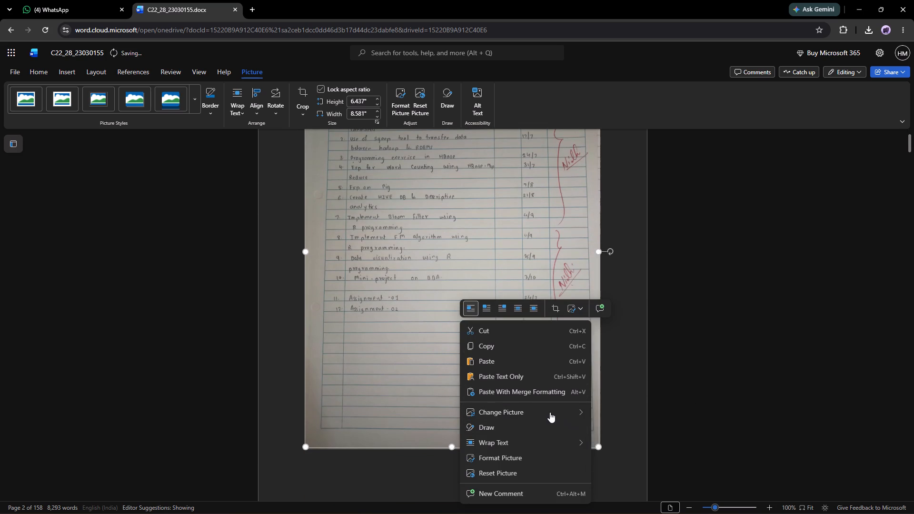
left_click(627, 416)
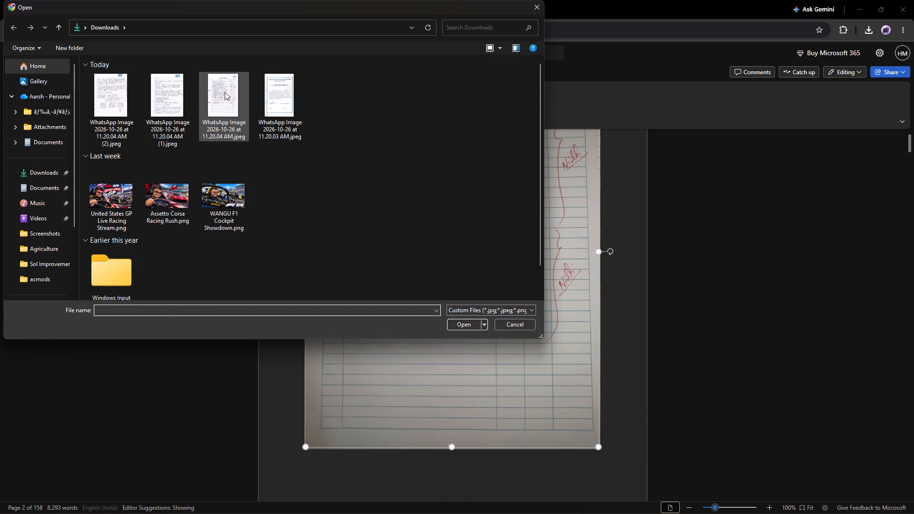
left_click(225, 92)
left_click(462, 329)
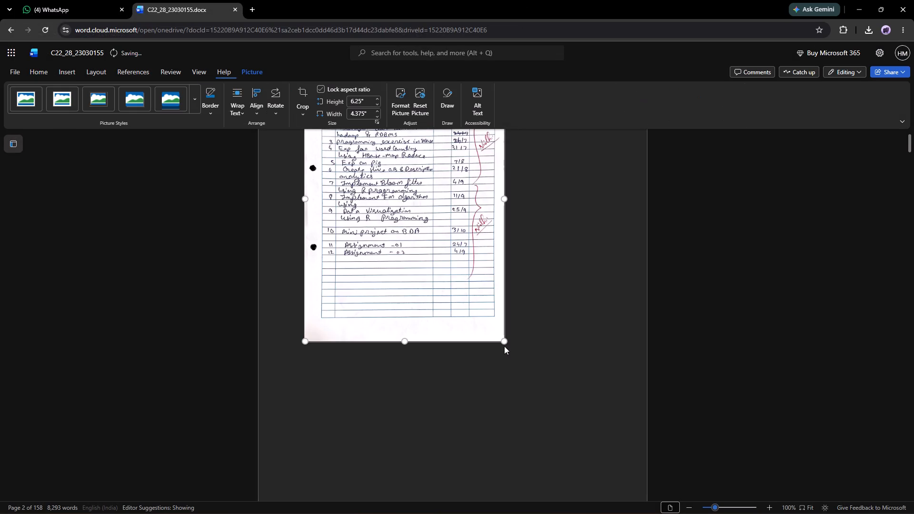
left_click_drag(504, 342, 626, 478)
scroll(499, 374, "down", 4)
scroll(499, 374, "up", 2)
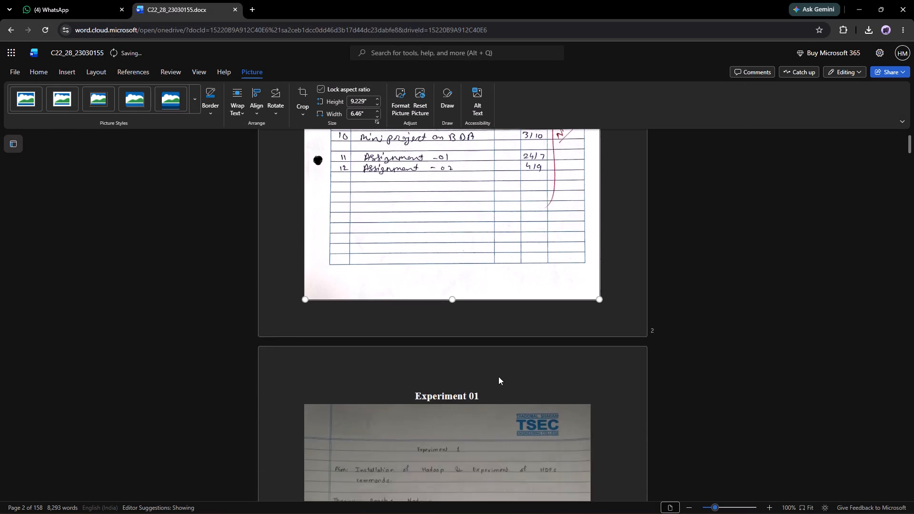
scroll(498, 376, "up", 9)
Replace the first handwritten page picture under Experiment 01 with WhatsApp Image 2026-10-26 at 11.20.04 AM (1).jpeg from Downloads.
scroll(497, 375, "down", 15)
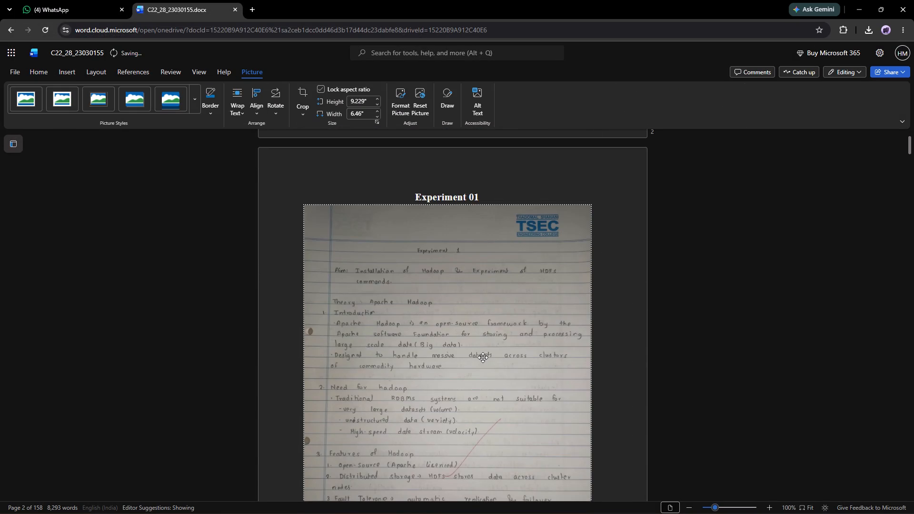
scroll(483, 357, "down", 4)
left_click(472, 314)
right_click(456, 314)
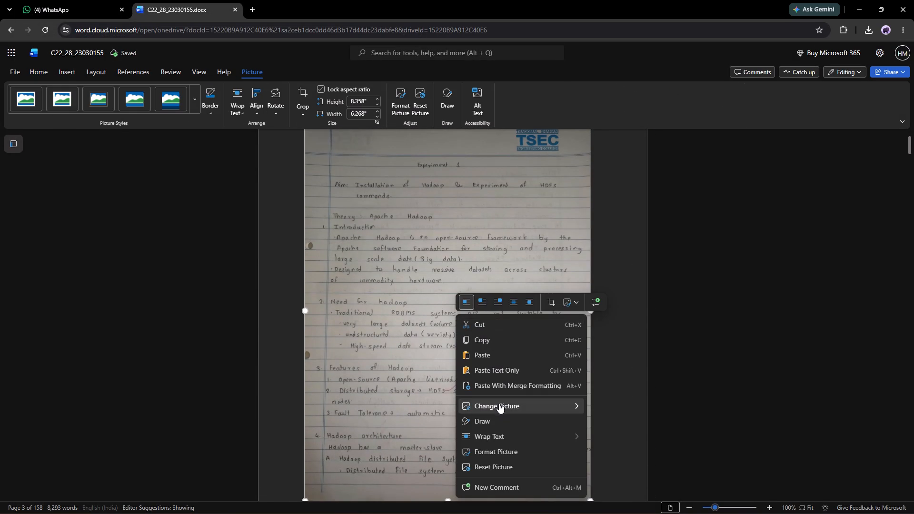
left_click(499, 405)
left_click(601, 407)
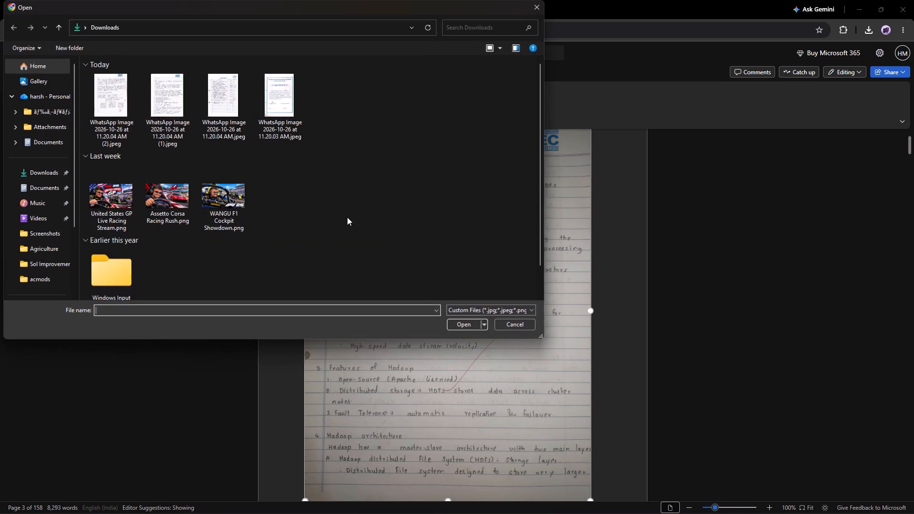
left_click(161, 114)
left_click(464, 324)
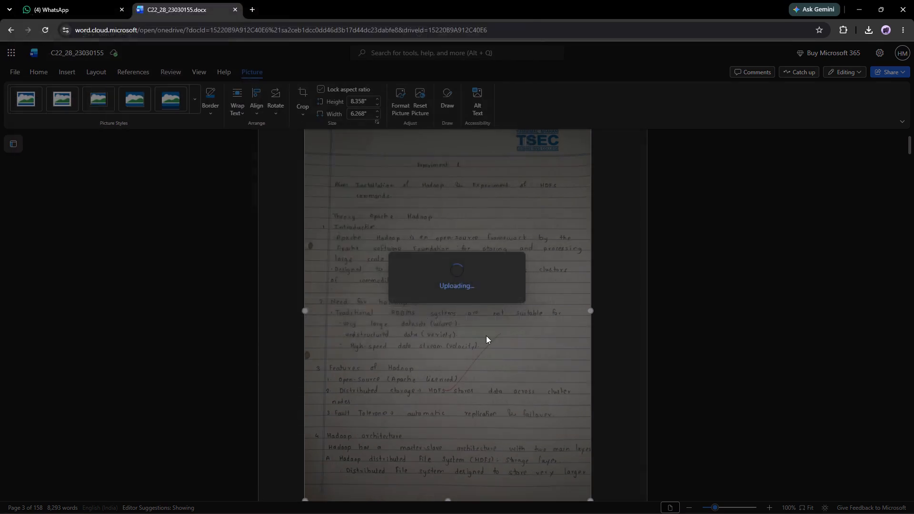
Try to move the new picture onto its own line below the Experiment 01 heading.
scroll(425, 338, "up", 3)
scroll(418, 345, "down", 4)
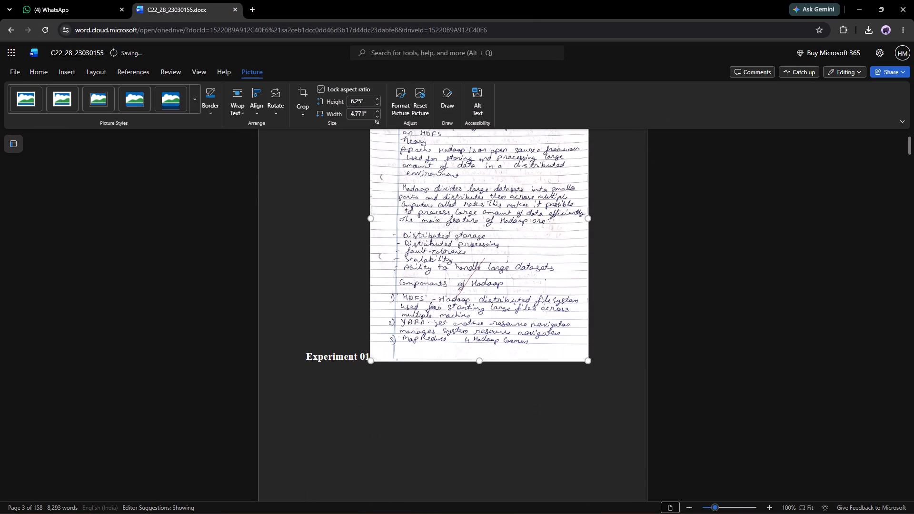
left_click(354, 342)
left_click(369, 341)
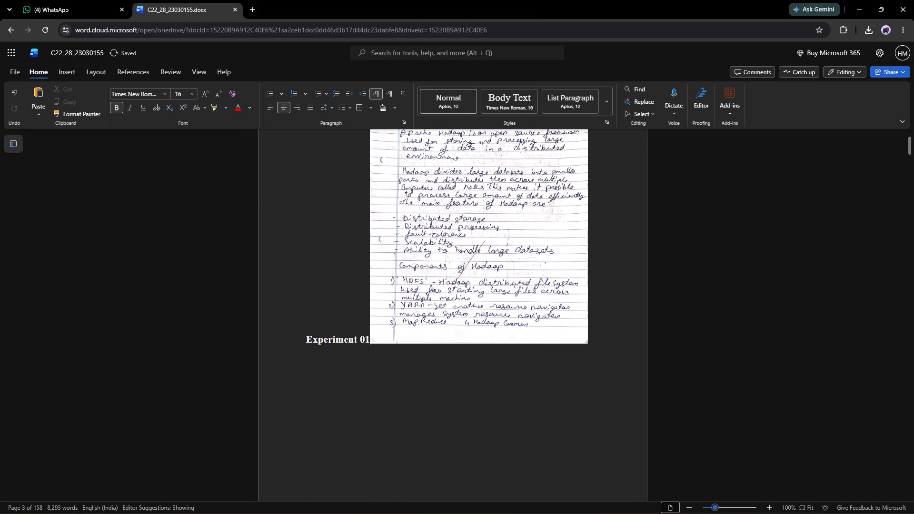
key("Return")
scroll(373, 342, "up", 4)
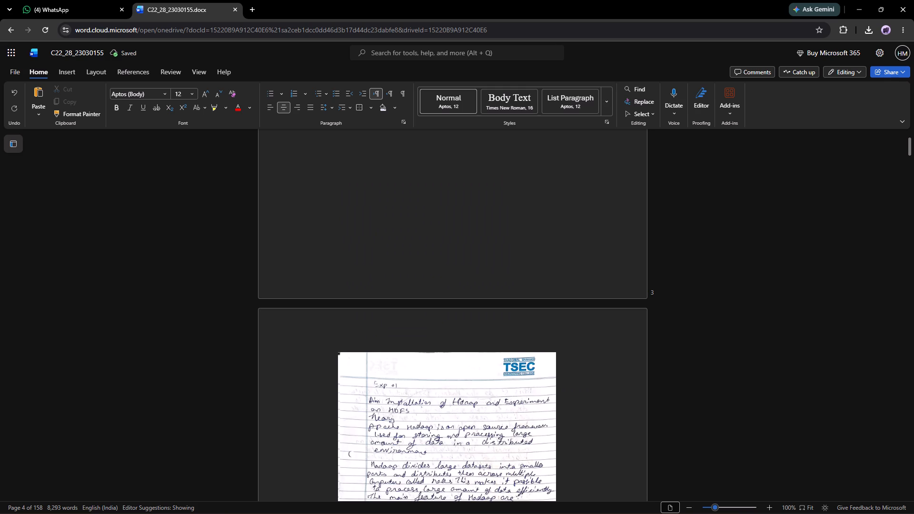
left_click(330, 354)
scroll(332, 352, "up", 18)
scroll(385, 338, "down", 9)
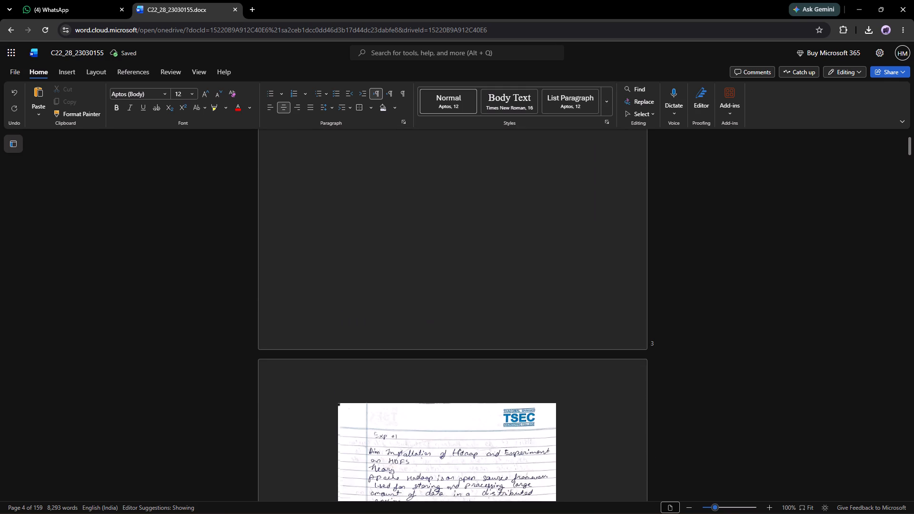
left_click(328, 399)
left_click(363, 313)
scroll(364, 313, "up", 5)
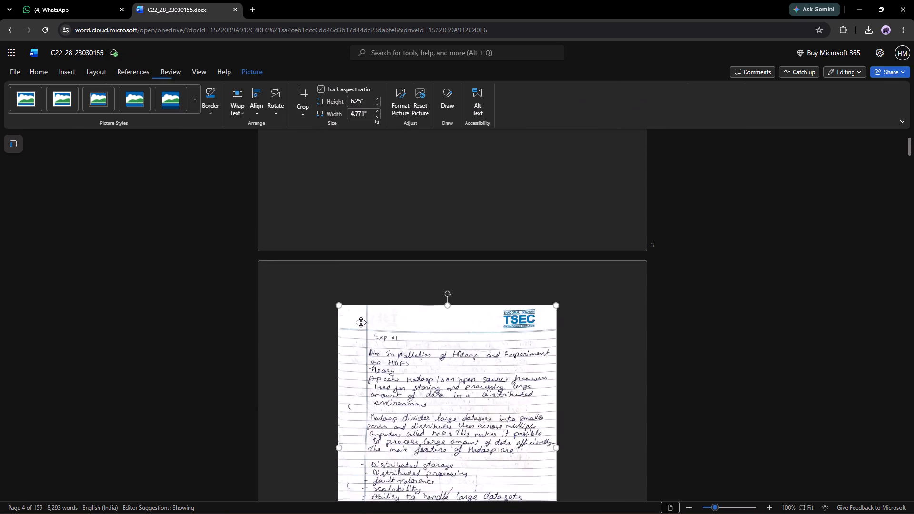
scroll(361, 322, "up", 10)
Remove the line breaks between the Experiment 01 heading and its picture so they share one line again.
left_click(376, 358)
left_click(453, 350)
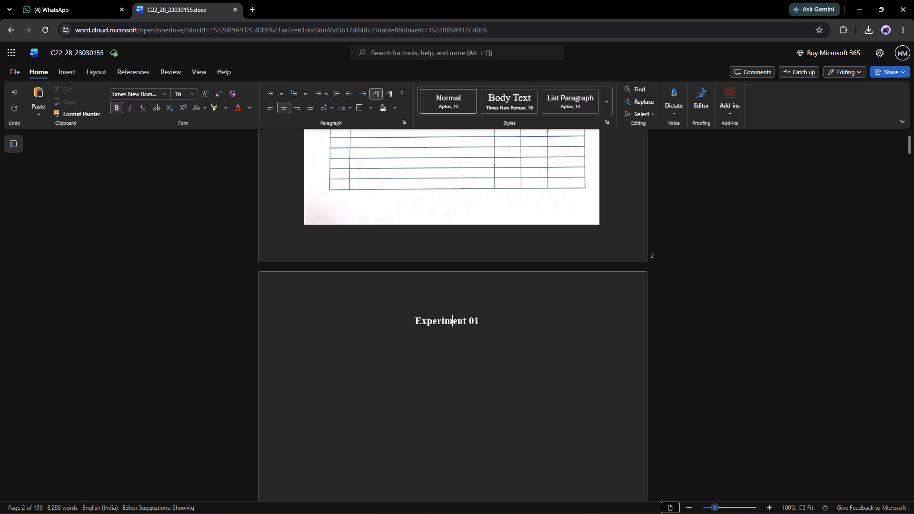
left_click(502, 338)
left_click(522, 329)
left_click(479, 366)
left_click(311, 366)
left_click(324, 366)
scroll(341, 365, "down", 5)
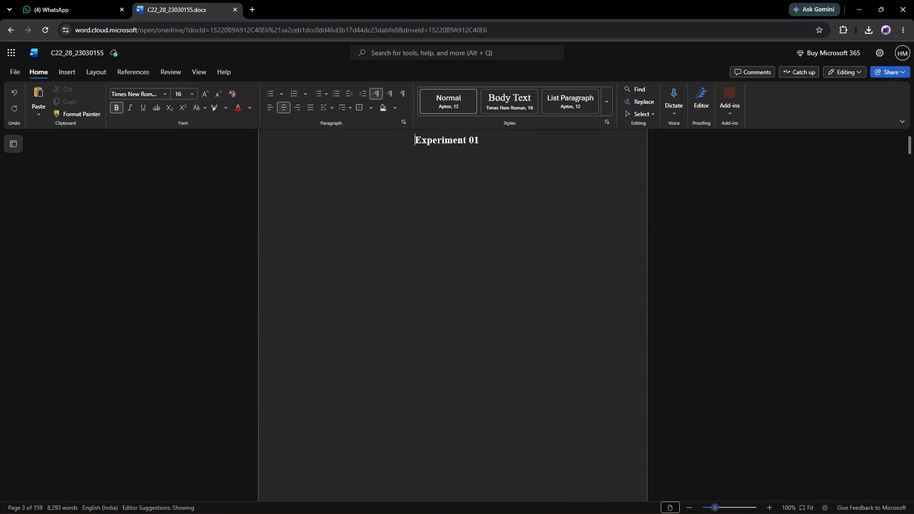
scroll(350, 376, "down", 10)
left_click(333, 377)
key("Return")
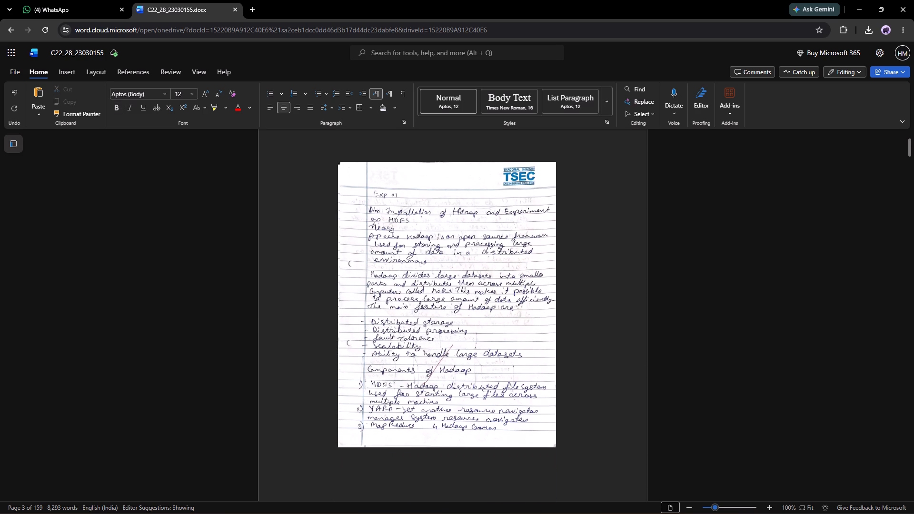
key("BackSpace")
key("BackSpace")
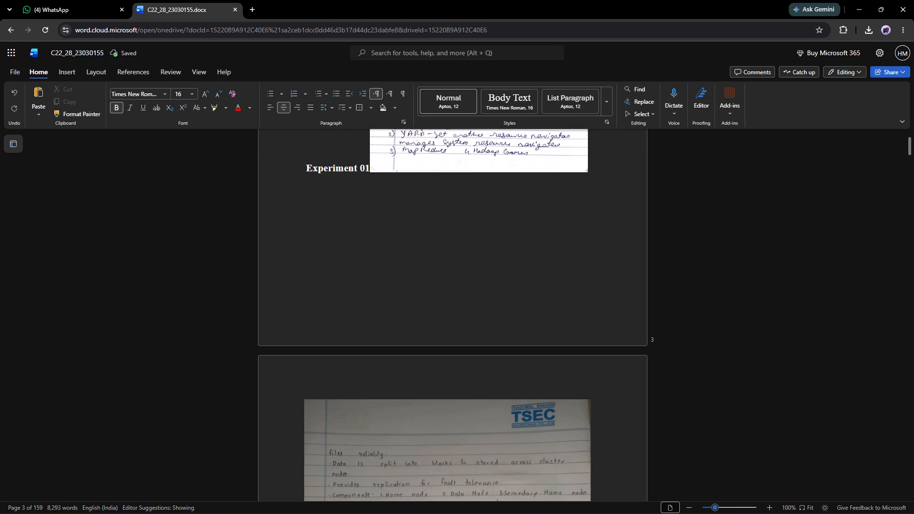
Delete the Experiment 01 heading text beside the picture on page 3.
scroll(344, 352, "up", 4)
left_click_drag(369, 359, 340, 359)
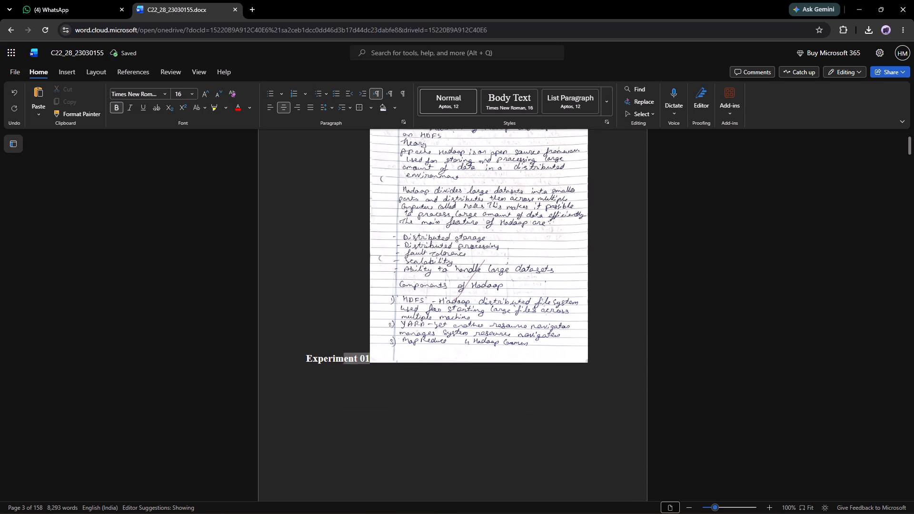
left_click_drag(340, 359, 291, 357)
key("BackSpace")
Enlarge the page 3 picture to about 8.64" high by 5.73" wide.
scroll(375, 358, "up", 4)
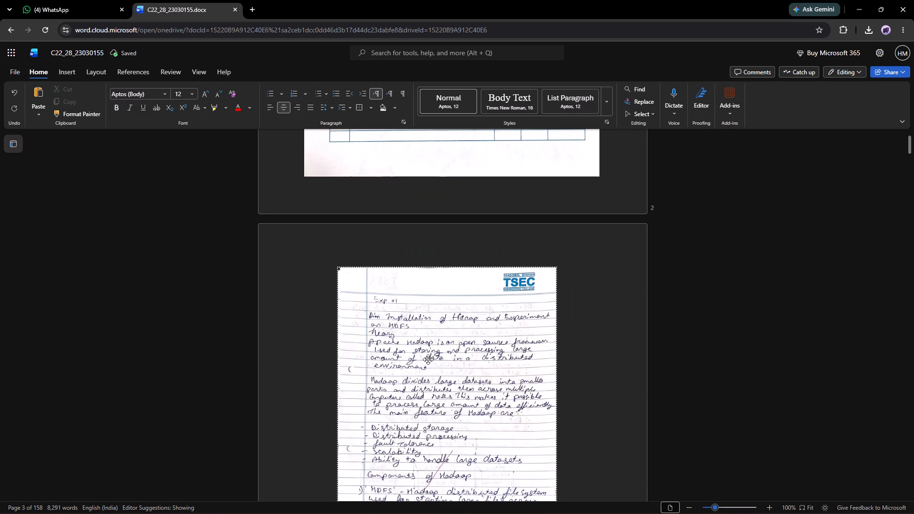
left_click(438, 268)
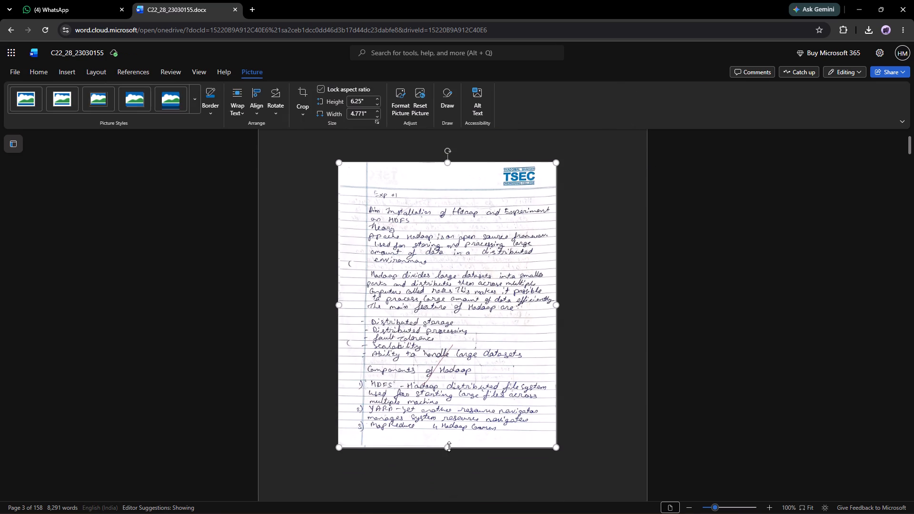
left_click_drag(449, 446, 447, 490)
scroll(467, 432, "down", 3)
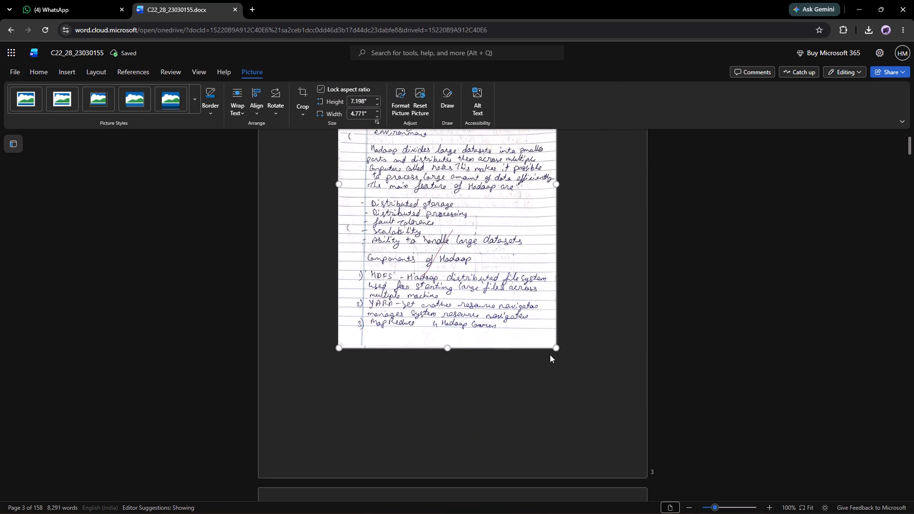
left_click_drag(555, 347, 599, 382)
scroll(428, 364, "up", 5)
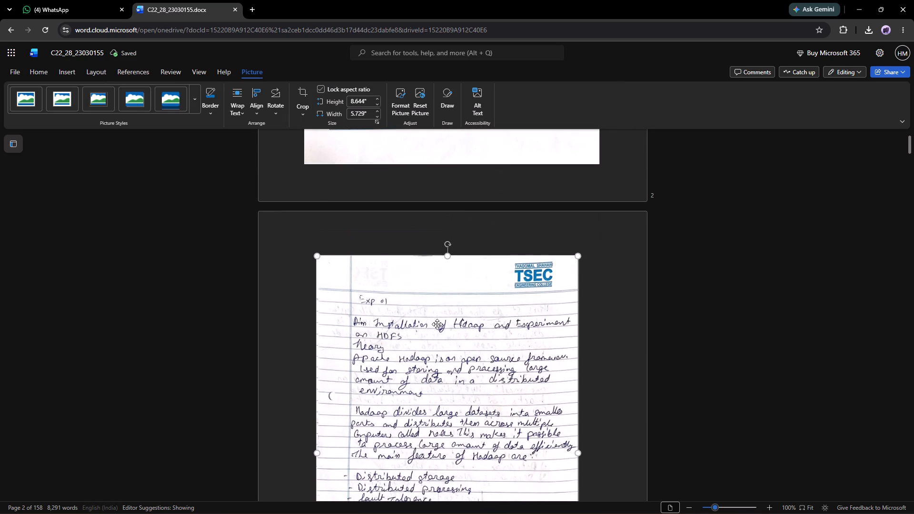
Adjust only the page 3 picture's height, bringing it to about 8.09".
left_click(433, 233)
left_click_drag(447, 258, 447, 274)
left_click_drag(447, 258, 446, 289)
scroll(451, 306, "up", 3)
scroll(452, 323, "down", 9)
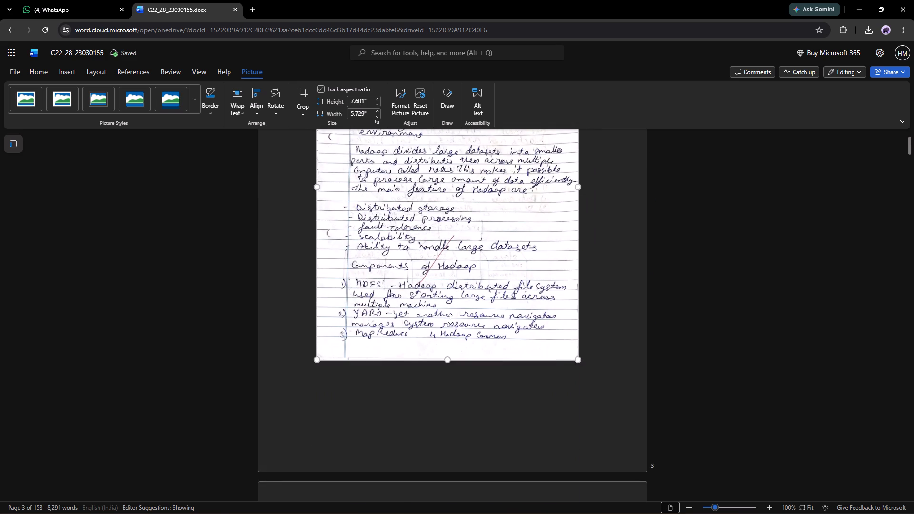
left_click_drag(450, 318, 449, 341)
scroll(446, 341, "up", 3)
Replace the page 4 handwritten picture with WhatsApp Image 2026-10-26 at 11.20.04 AM (2).jpeg from Downloads and enlarge it to about 8.23" by 6.34".
scroll(433, 342, "down", 9)
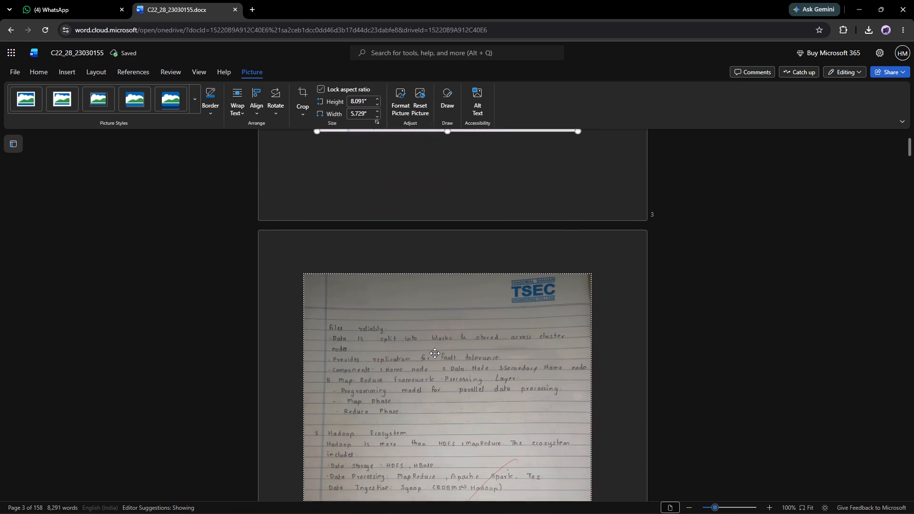
right_click(432, 348)
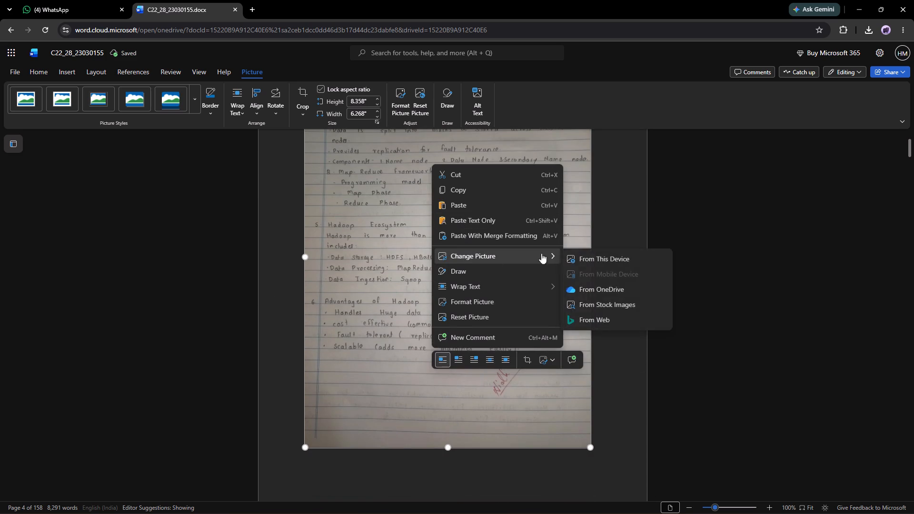
left_click(586, 253)
left_click(117, 102)
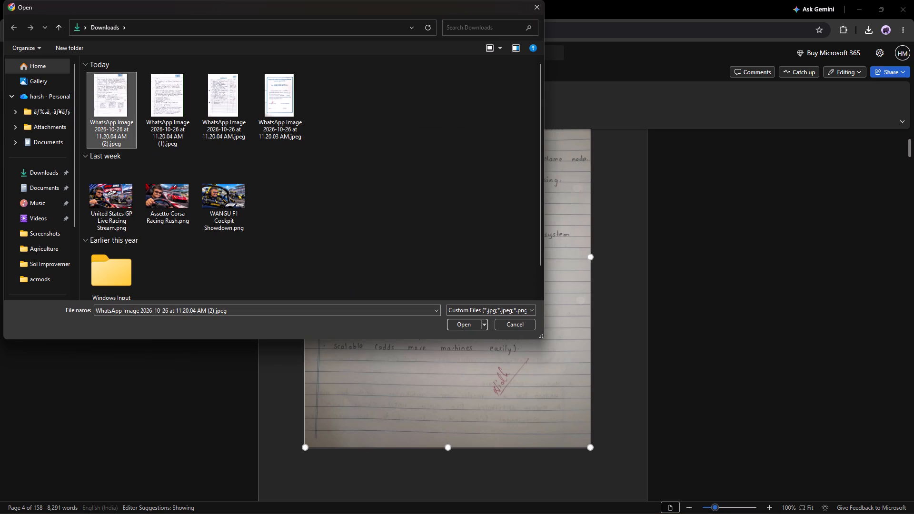
left_click(468, 325)
scroll(527, 353, "up", 1)
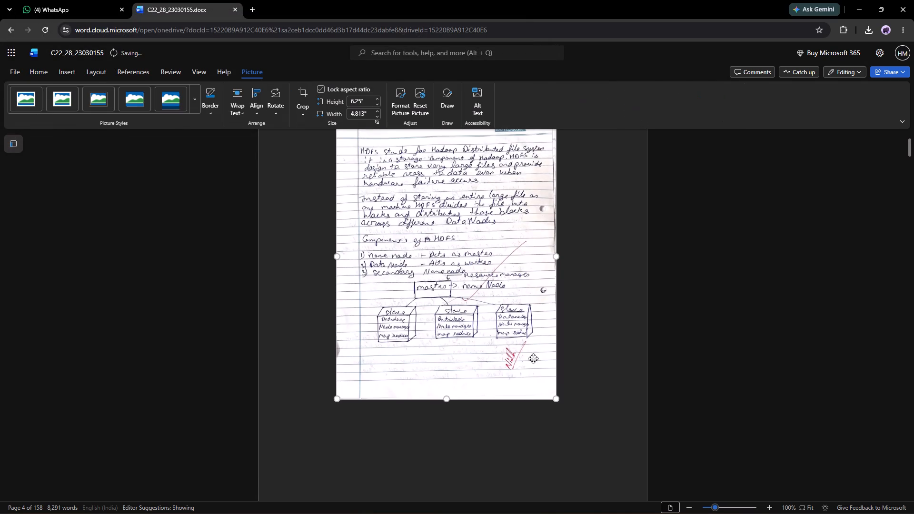
scroll(533, 361, "up", 2)
scroll(521, 367, "down", 3)
left_click_drag(557, 352, 596, 425)
left_click_drag(583, 424, 606, 441)
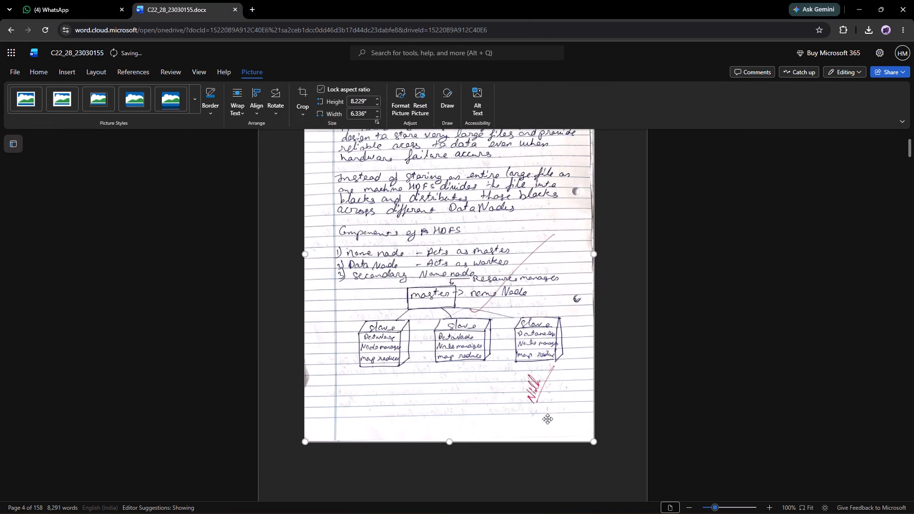
Look through the pages after the page 4 picture, past the Experiment 1 screenshots, for the next scanned handwritten pictures to replace.
scroll(527, 413, "up", 3)
scroll(511, 399, "down", 9)
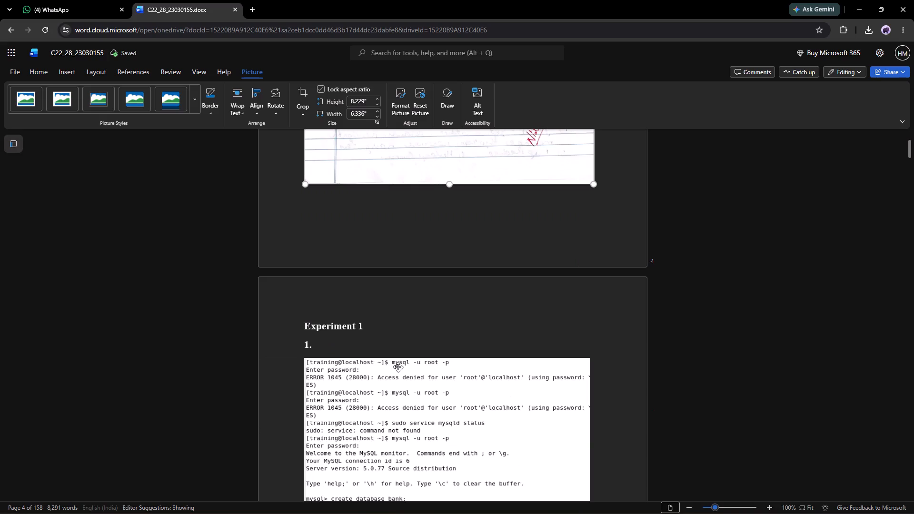
scroll(479, 373, "down", 10)
scroll(362, 360, "down", 11)
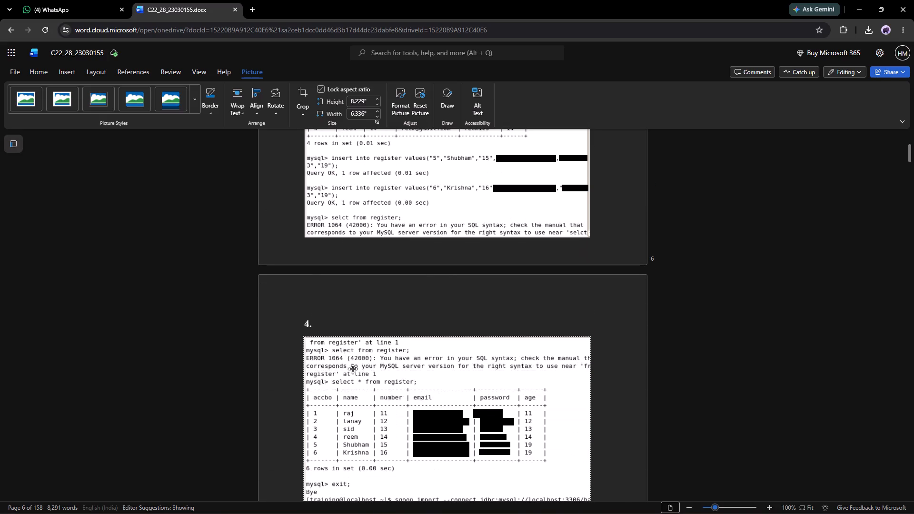
scroll(379, 370, "down", 3)
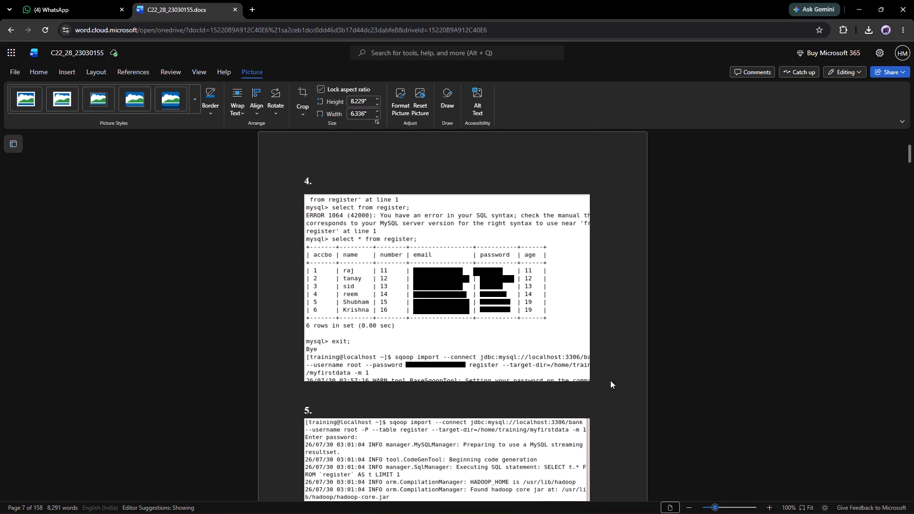
scroll(624, 382, "down", 5)
scroll(620, 384, "down", 16)
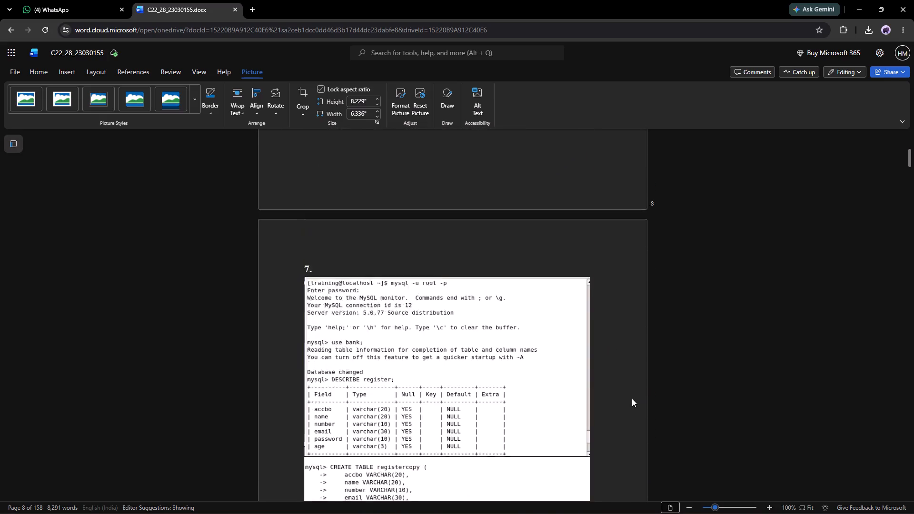
scroll(628, 396, "down", 20)
scroll(628, 396, "down", 20)
scroll(633, 407, "down", 12)
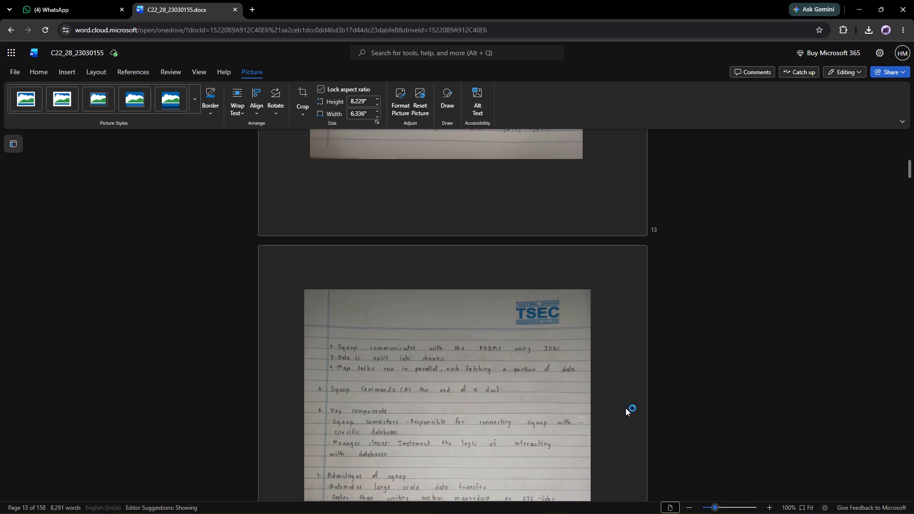
scroll(538, 314, "up", 2)
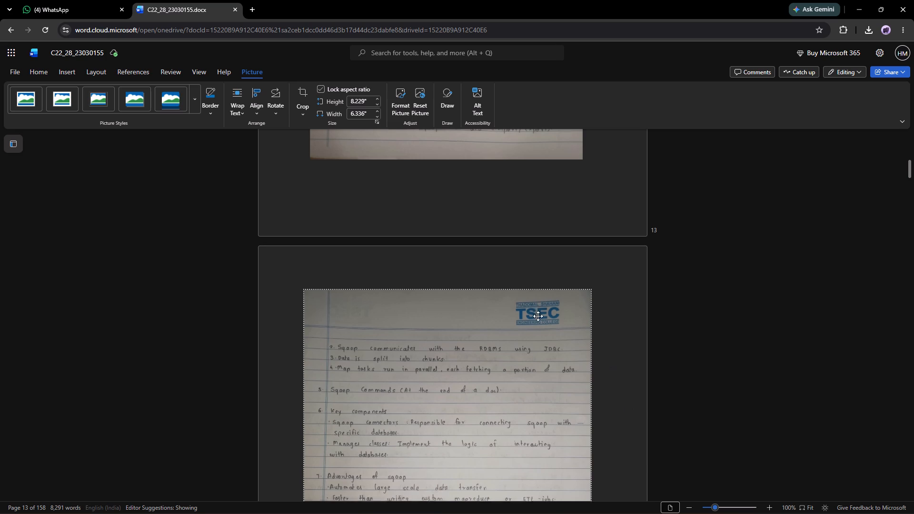
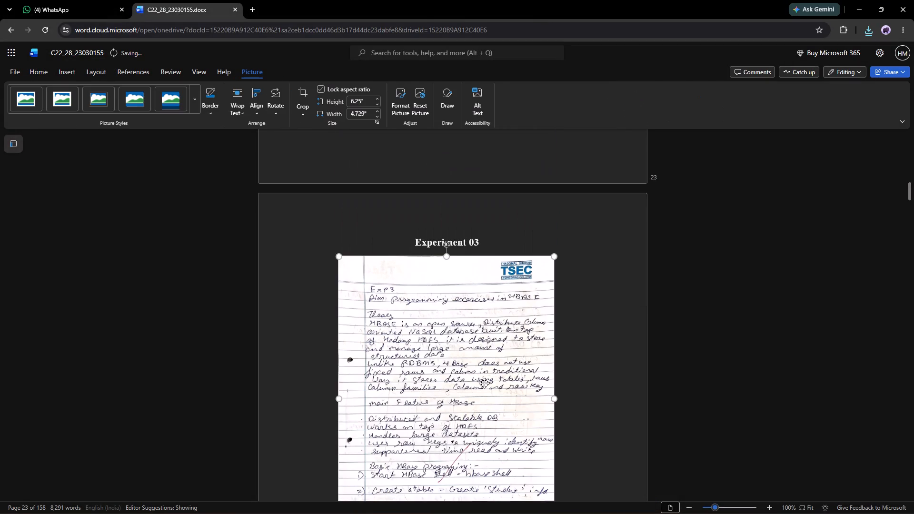
Enlarge the handwritten picture under the Experiment 03 heading proportionally to about 8.79" high by 6.65" wide.
scroll(484, 383, "down", 2)
left_click_drag(555, 353, 618, 428)
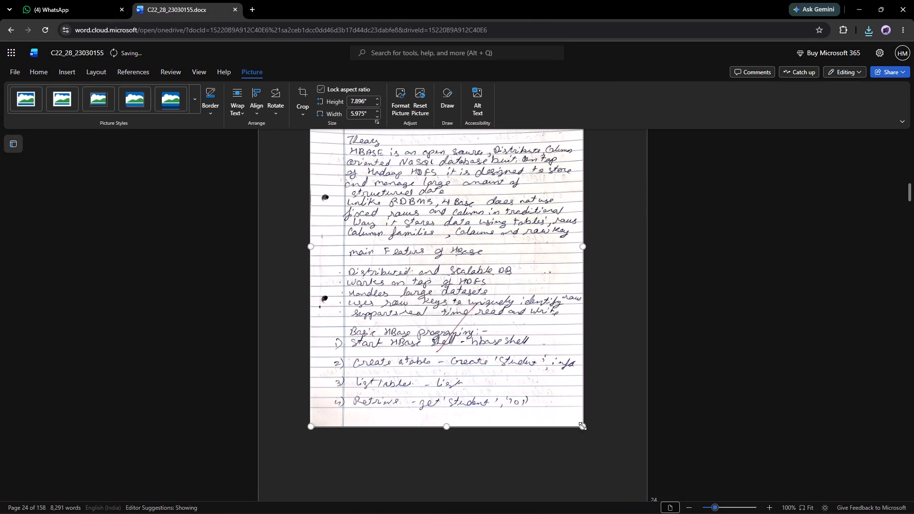
left_click_drag(583, 427, 615, 468)
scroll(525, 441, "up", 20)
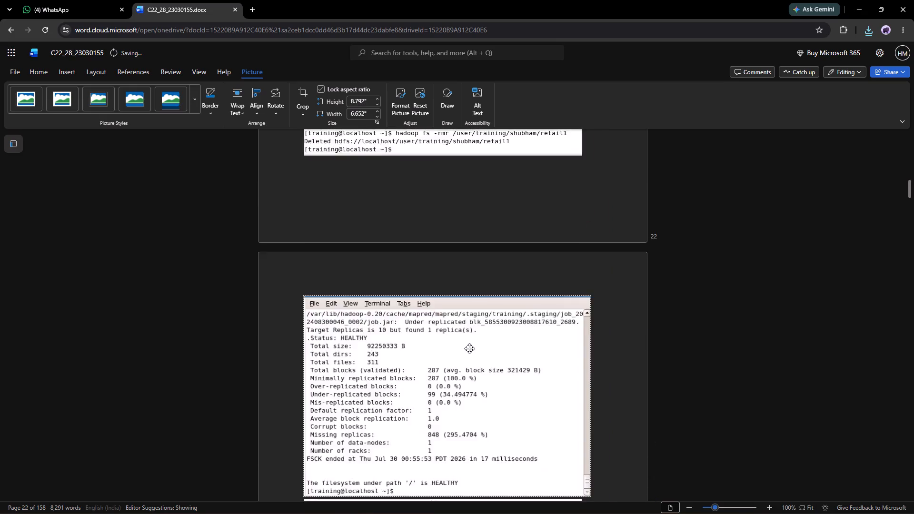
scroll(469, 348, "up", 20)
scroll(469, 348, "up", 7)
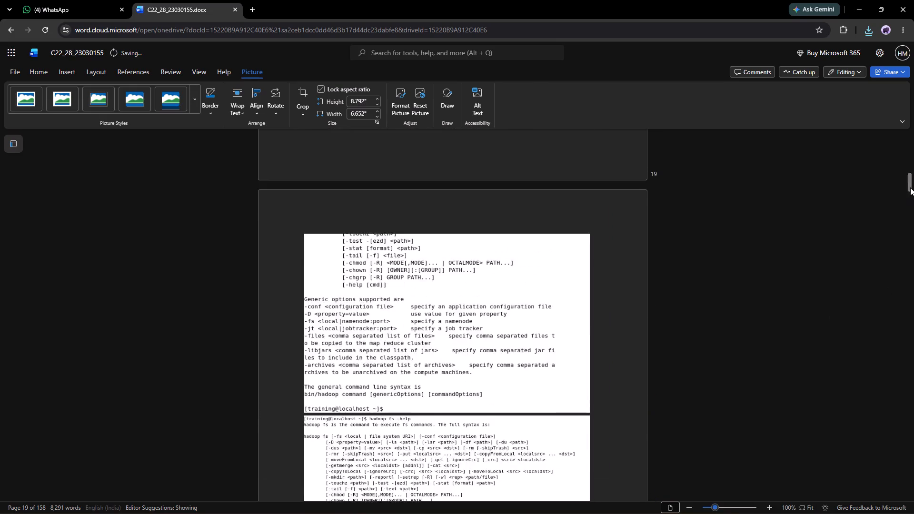
Go back to page 3 and select the handwritten Exp 01 picture.
left_click_drag(910, 188, 907, 159)
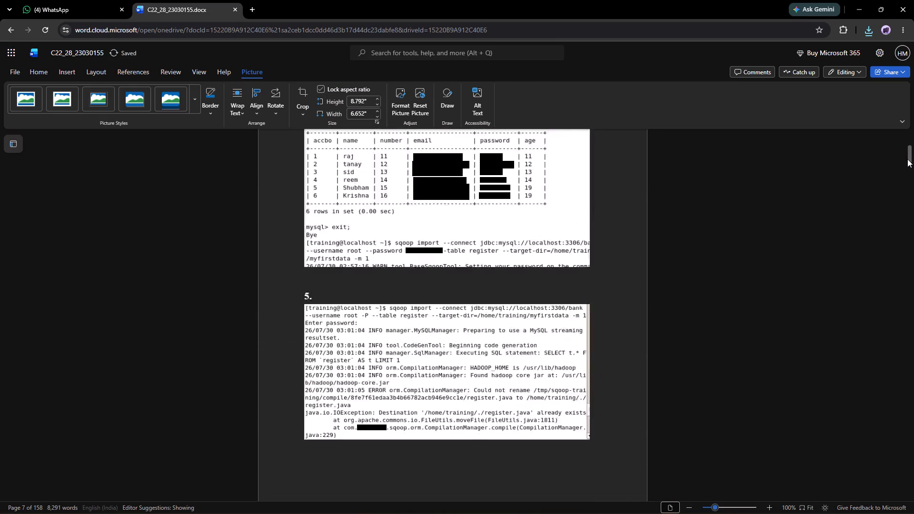
left_click_drag(907, 159, 908, 151)
scroll(557, 310, "down", 3)
scroll(538, 316, "up", 5)
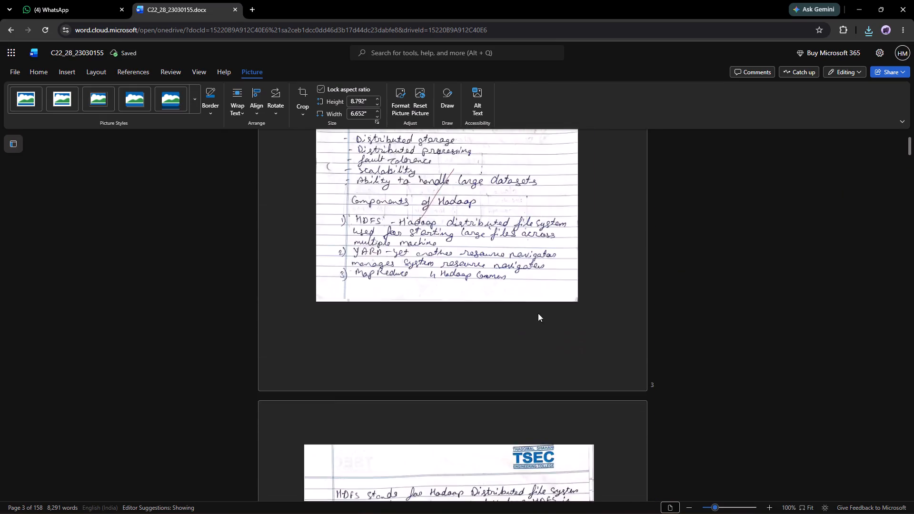
scroll(538, 313, "up", 7)
left_click(431, 289)
scroll(435, 294, "up", 5)
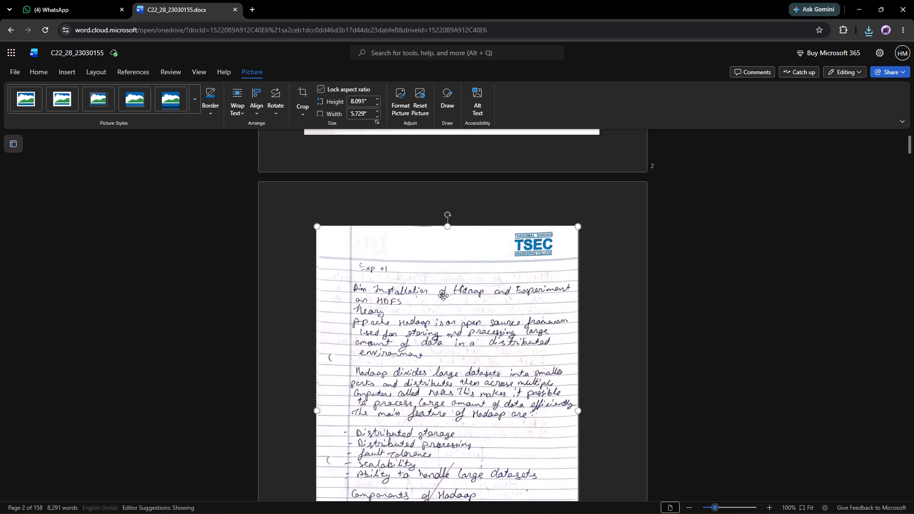
scroll(443, 296, "up", 1)
left_click(390, 321)
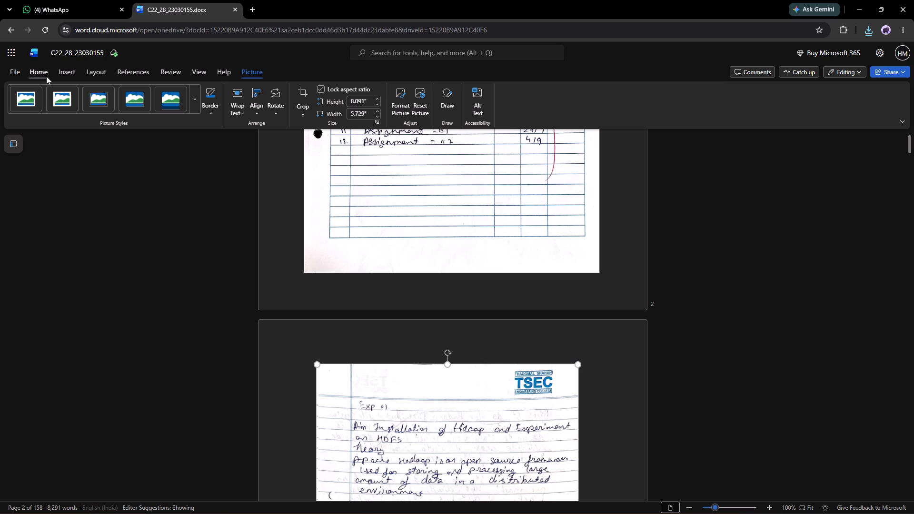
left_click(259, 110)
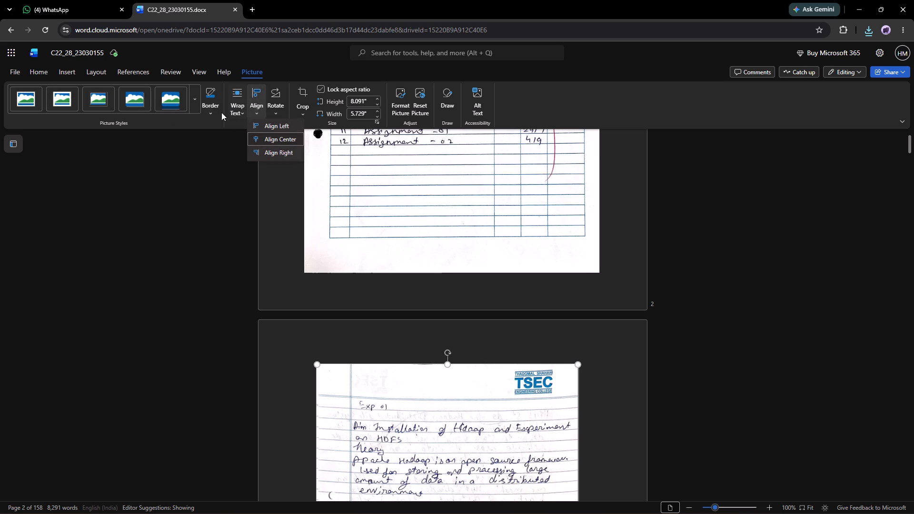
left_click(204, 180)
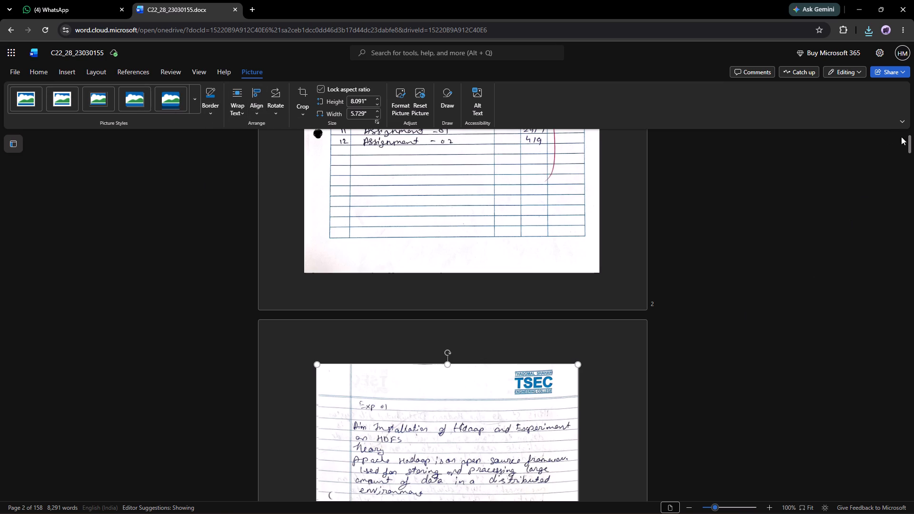
Look through the handwritten Experiment 04 pages (30 to 33) and back through the Experiment 3 pages to the handwritten Experiment 03 picture on page 23.
left_click_drag(906, 138, 913, 207)
scroll(453, 297, "up", 7)
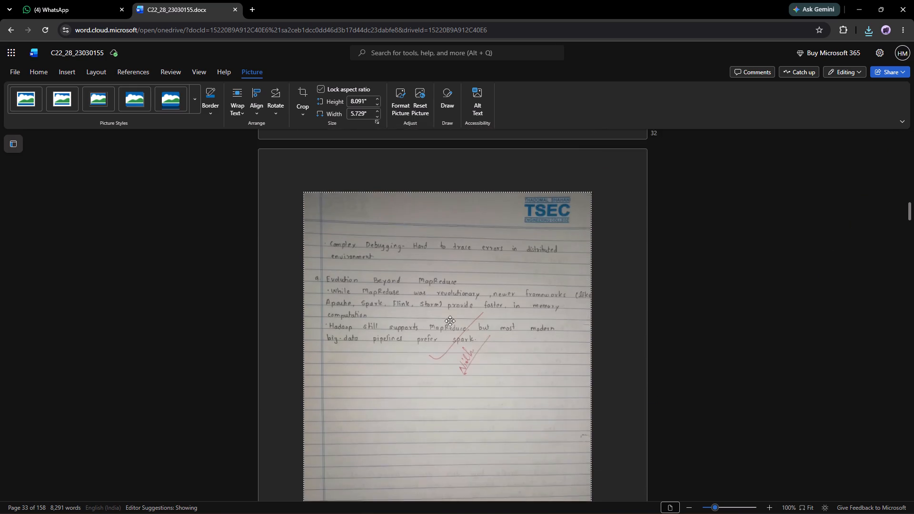
scroll(445, 331, "up", 20)
scroll(449, 332, "up", 3)
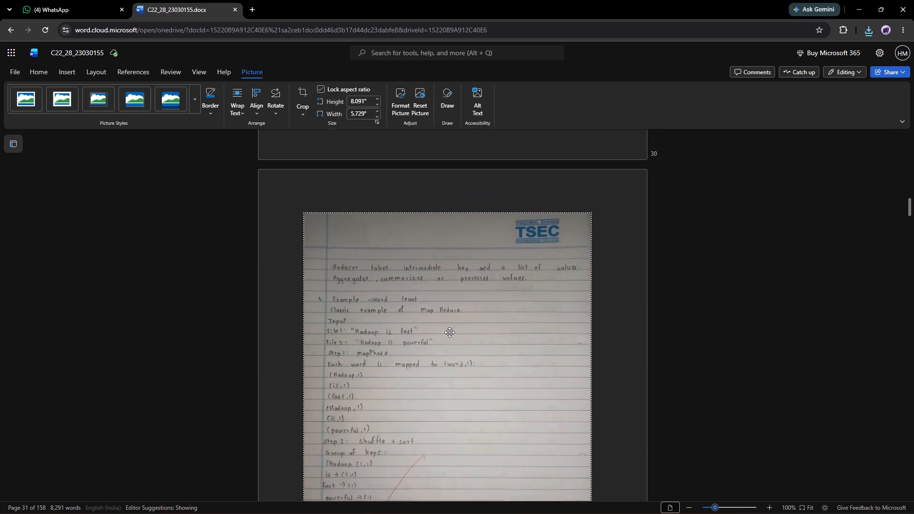
scroll(449, 332, "up", 12)
scroll(449, 332, "down", 5)
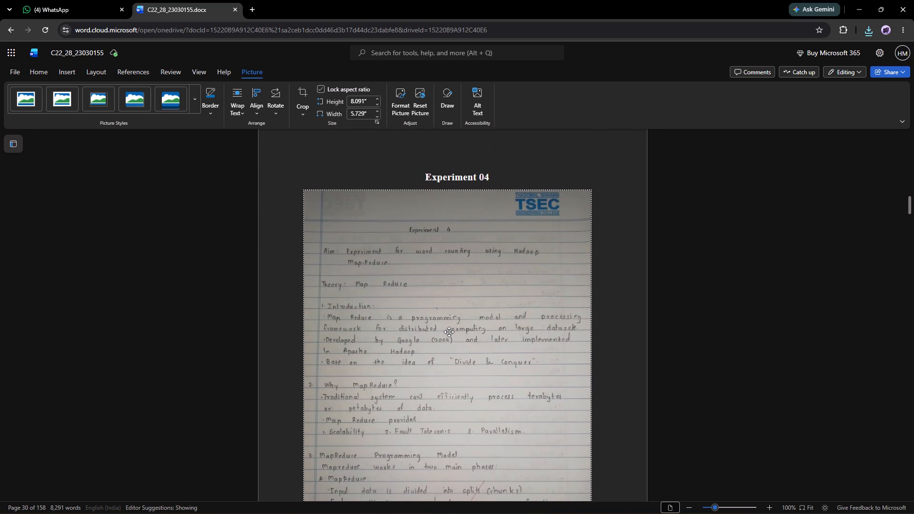
scroll(449, 333, "down", 20)
scroll(449, 333, "down", 10)
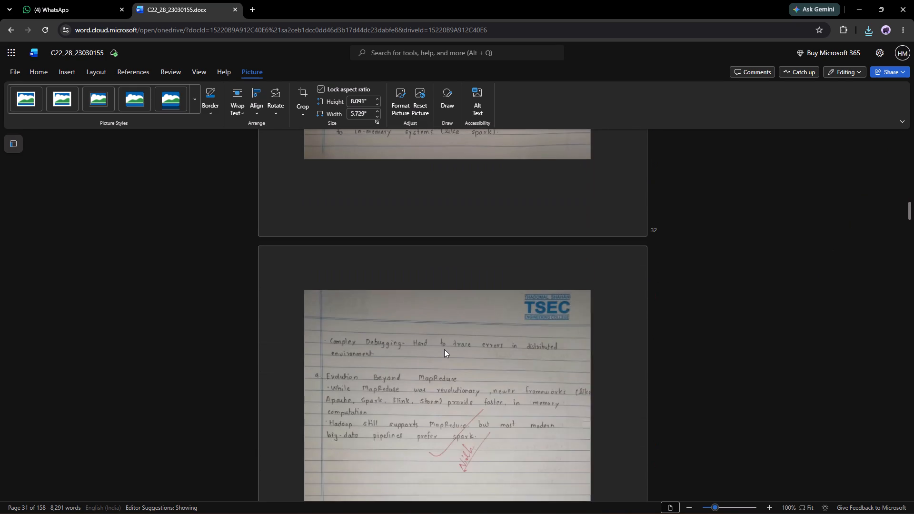
scroll(444, 349, "down", 11)
scroll(446, 343, "up", 7)
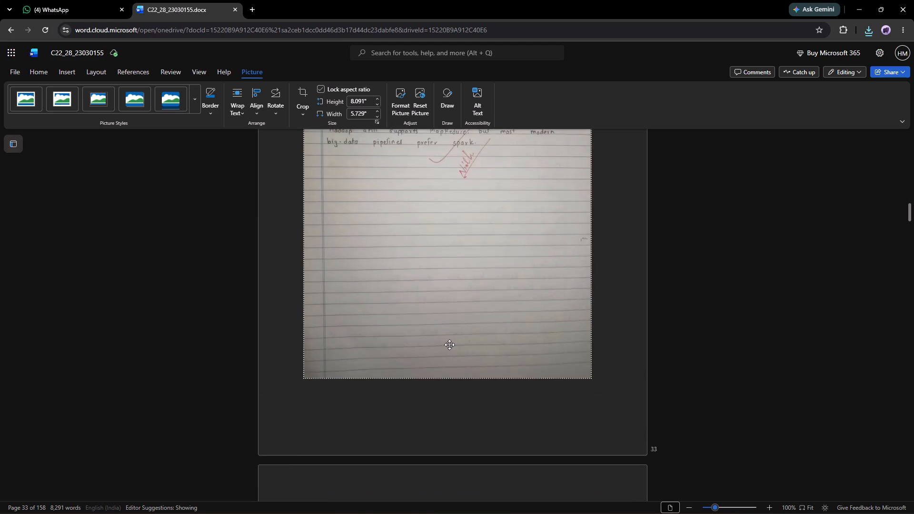
scroll(449, 345, "up", 20)
scroll(449, 345, "up", 20)
scroll(449, 345, "up", 1)
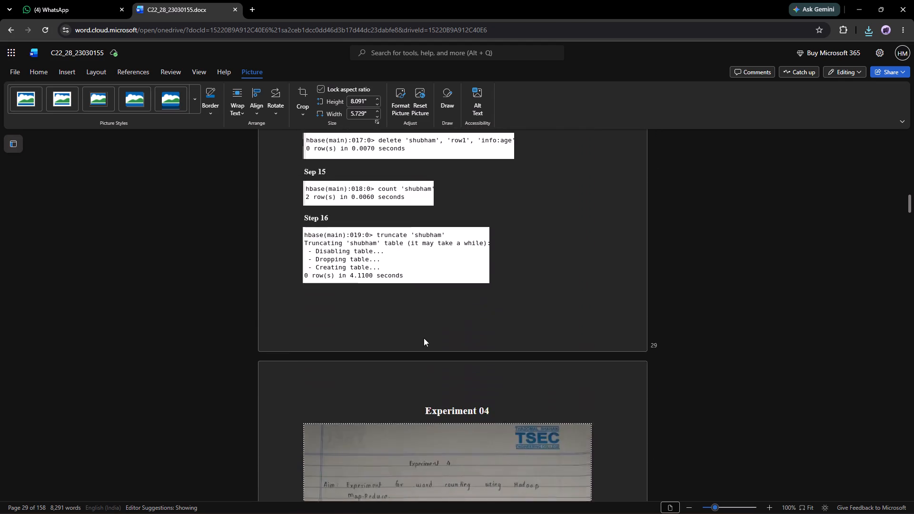
scroll(424, 338, "up", 20)
scroll(424, 338, "up", 17)
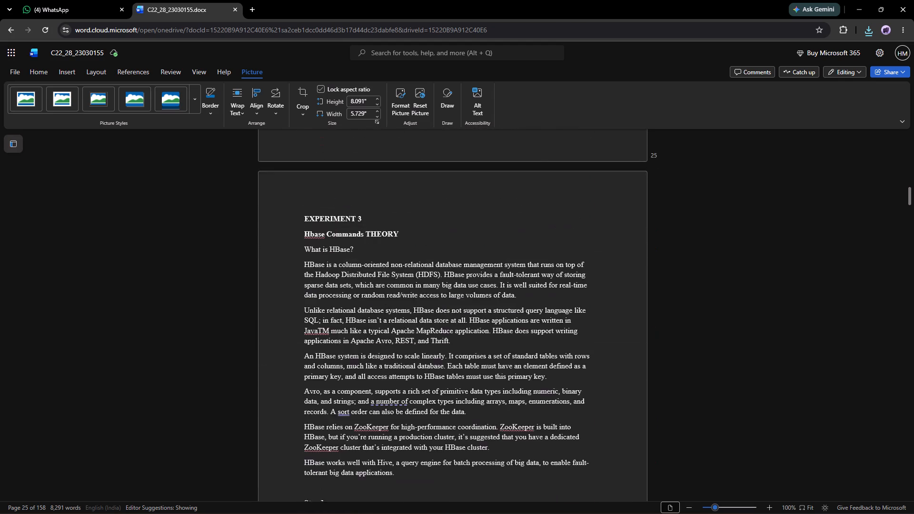
scroll(420, 333, "up", 11)
scroll(422, 333, "up", 11)
scroll(423, 332, "down", 3)
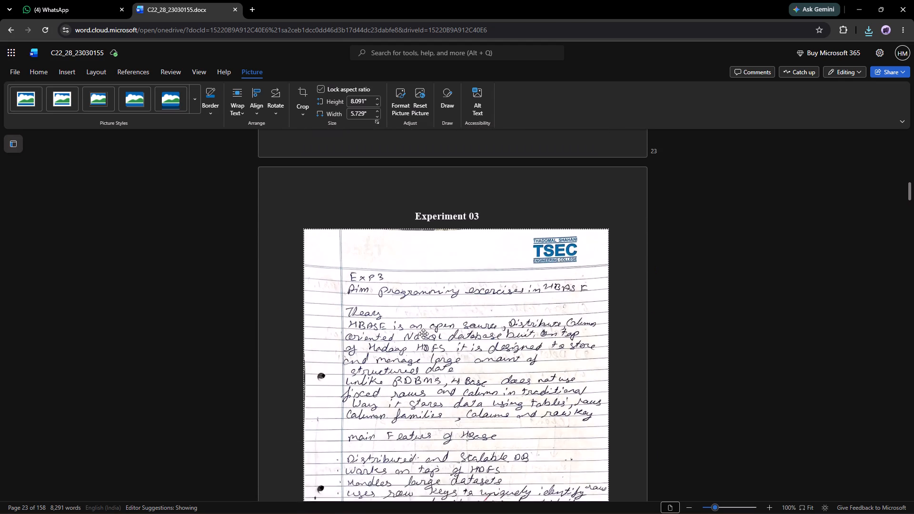
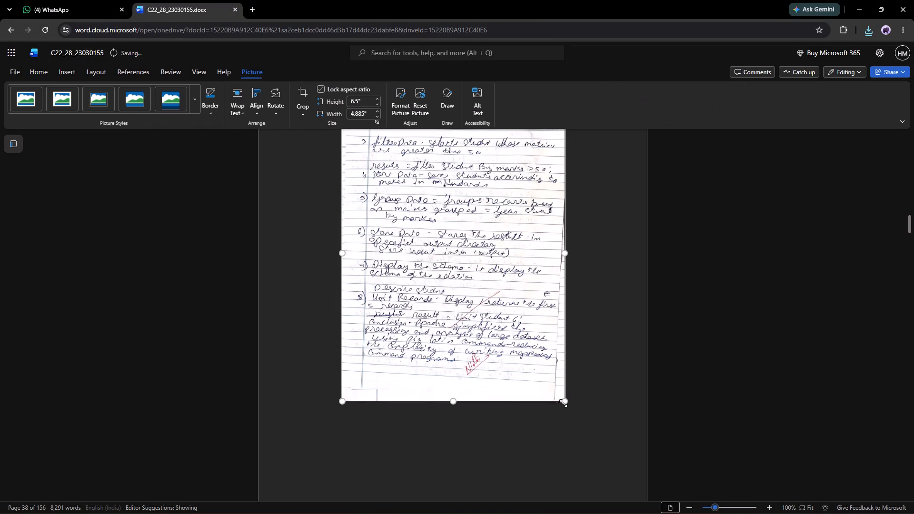
Enlarge the handwritten picture on page 38 proportionally to about 7.93" high by 5.96" wide.
left_click_drag(565, 405, 576, 414)
left_click_drag(565, 403, 615, 457)
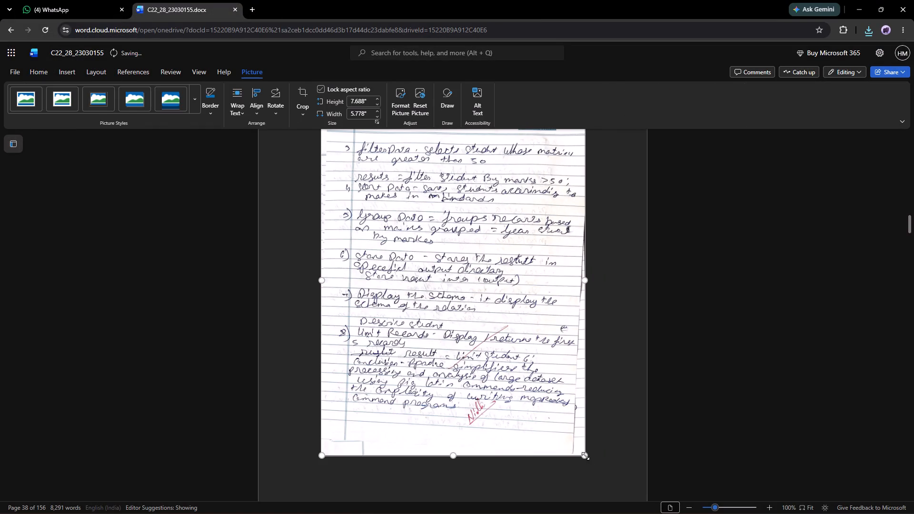
left_click_drag(586, 456, 596, 467)
Delete the old handwritten picture on page 39 that covers ORDER BY and DISTINCT.
scroll(489, 362, "down", 11)
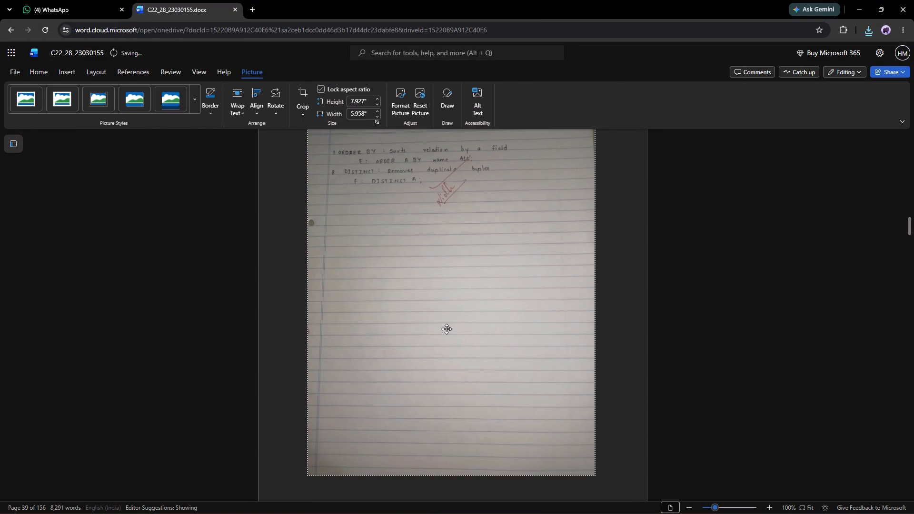
left_click(447, 329)
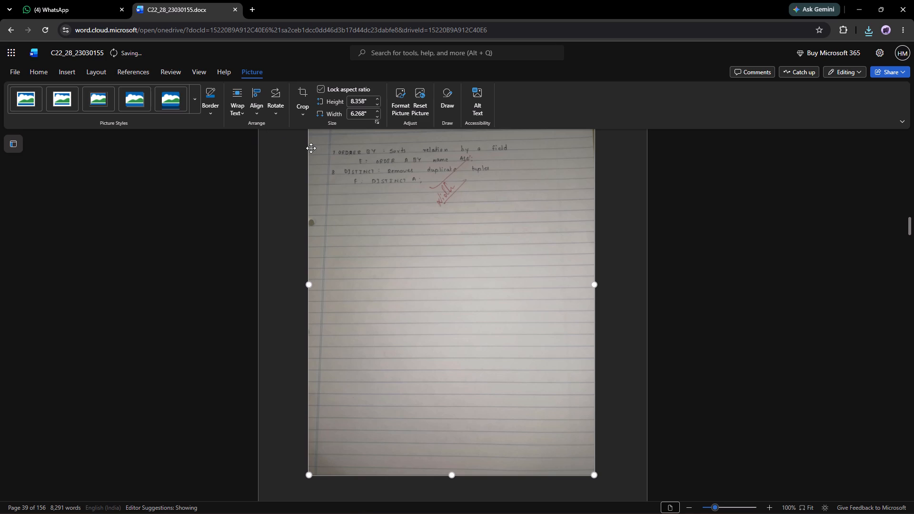
key("Delete")
scroll(482, 276, "down", 20)
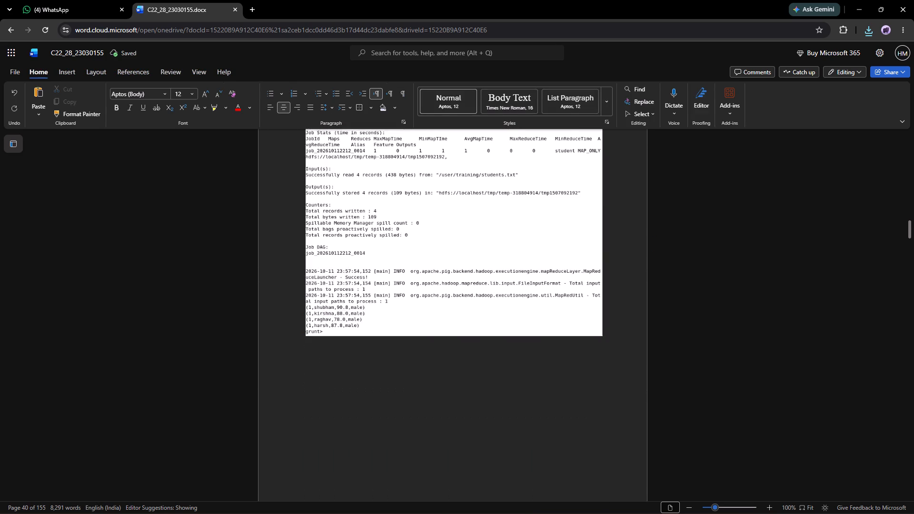
Delete empty lines on the blank page 41, just before the Pig script output screenshot.
scroll(532, 310, "down", 8)
scroll(504, 312, "up", 4)
scroll(427, 295, "down", 5)
left_click(421, 293)
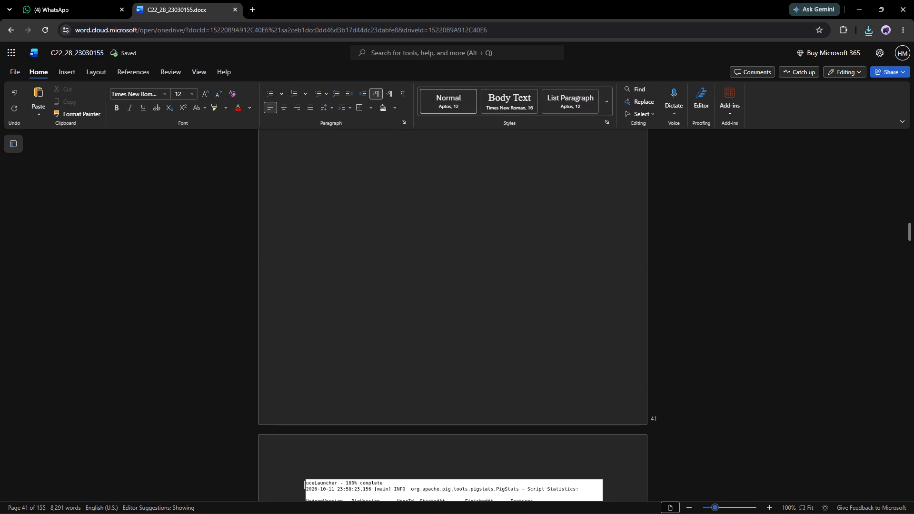
scroll(388, 298, "up", 7)
scroll(355, 295, "down", 8)
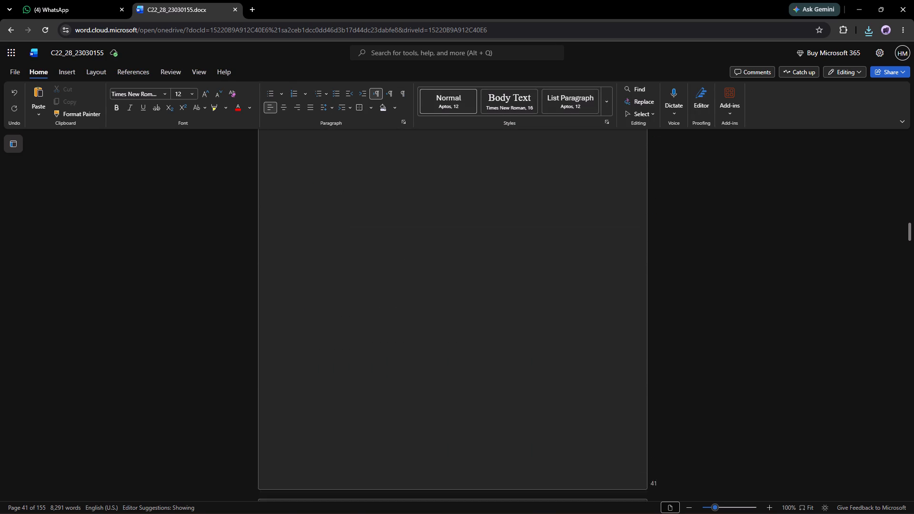
left_click(318, 400)
key("BackSpace")
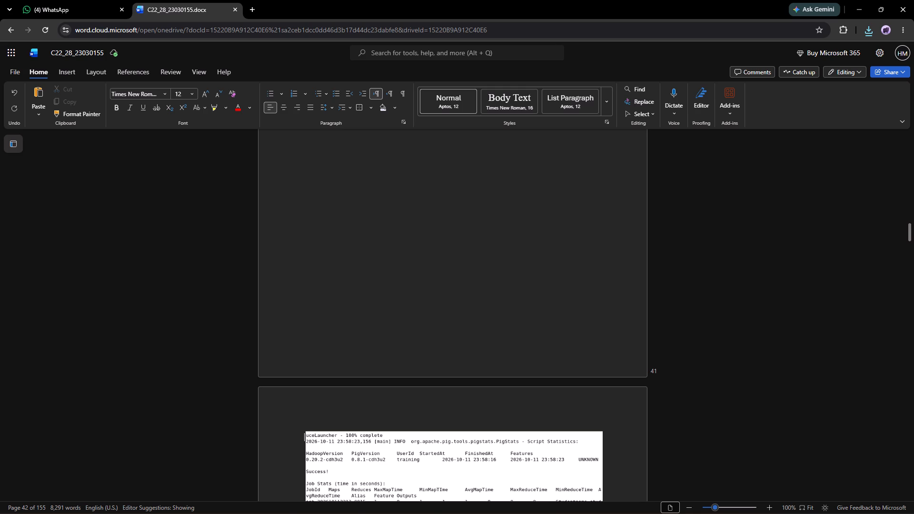
key("BackSpace")
Remove the automatic list number and indent from the Projection heading at the end of page 40, and move it up one line.
left_click(312, 320)
scroll(316, 319, "up", 8)
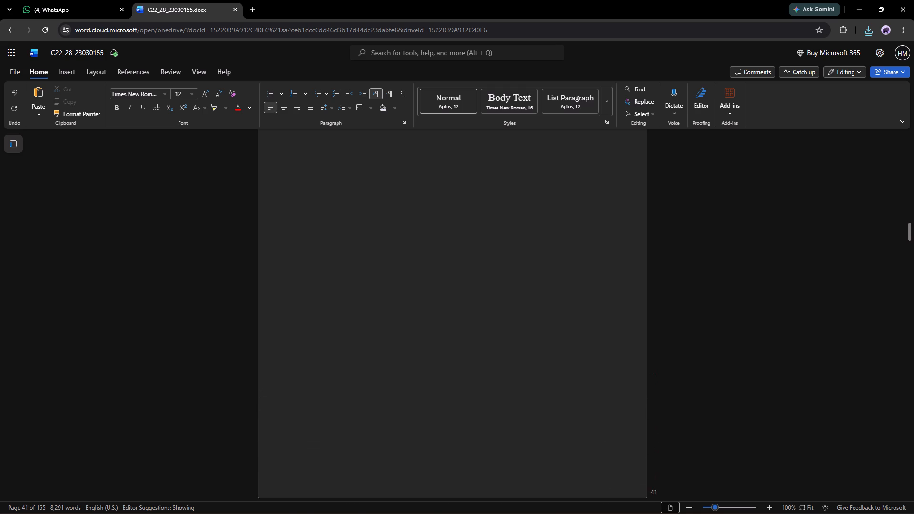
scroll(333, 309, "up", 7)
left_click(303, 303)
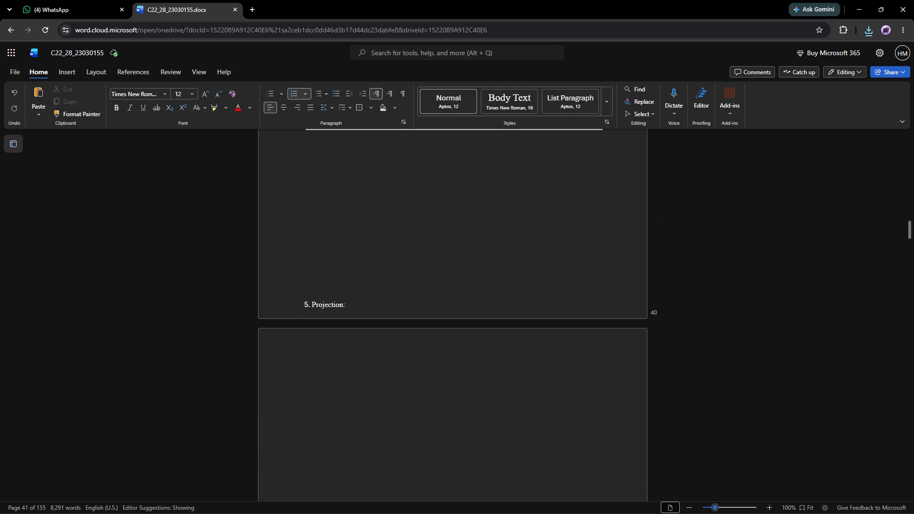
left_click(302, 302)
left_click(304, 303)
left_click(305, 305)
left_click(347, 307)
left_click_drag(347, 306, 303, 306)
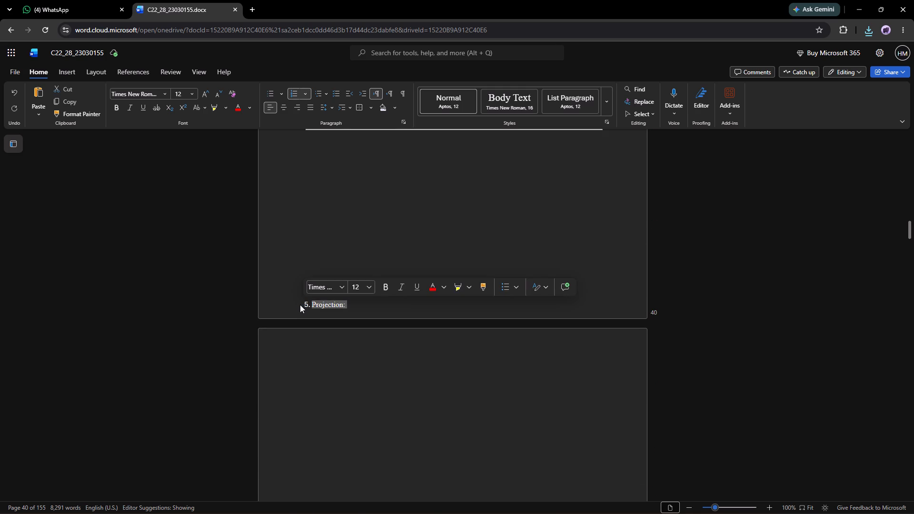
left_click(300, 305)
left_click(303, 304)
key("BackSpace")
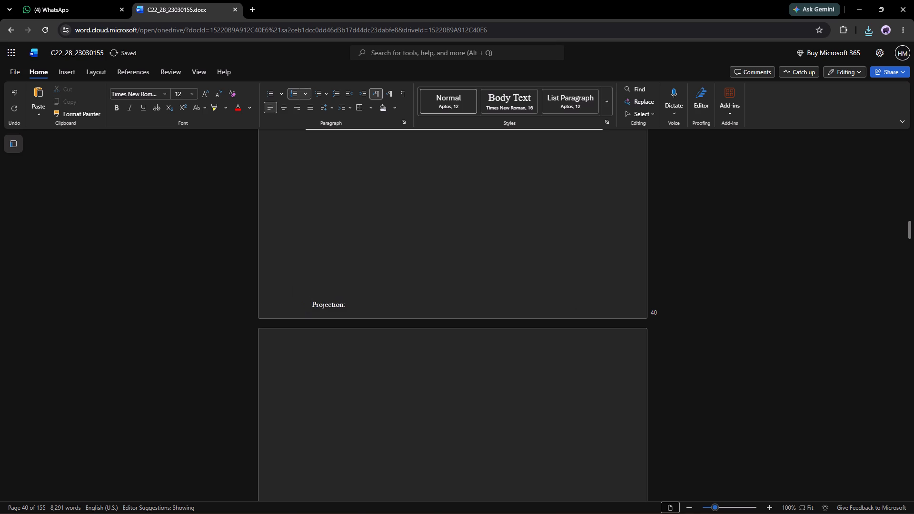
key("BackSpace")
key("BackSpace")
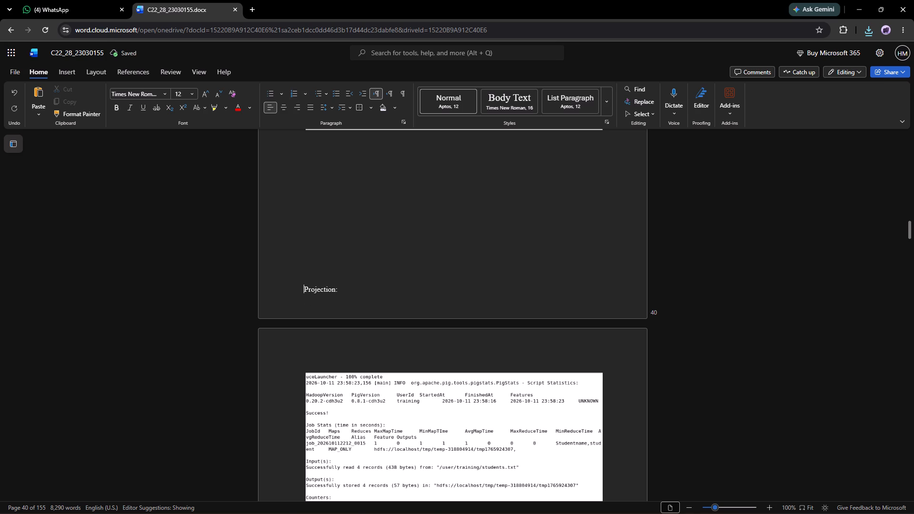
key("Return")
key("BackSpace")
Add the manual number "5: " in front of the Projection heading.
key("5")
type(":")
key("space")
Check the Joins heading at the end of page 41 and the blank page that follows it.
scroll(348, 322, "down", 13)
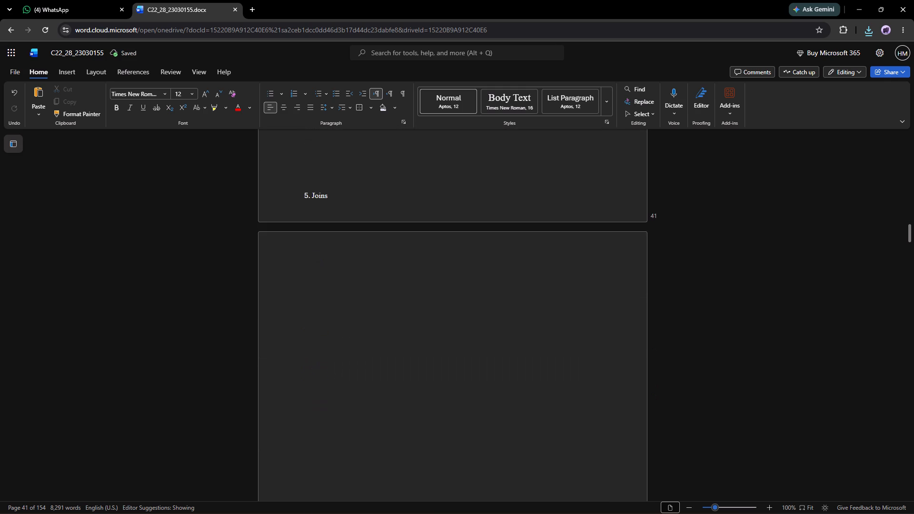
scroll(336, 315, "down", 9)
scroll(317, 315, "up", 8)
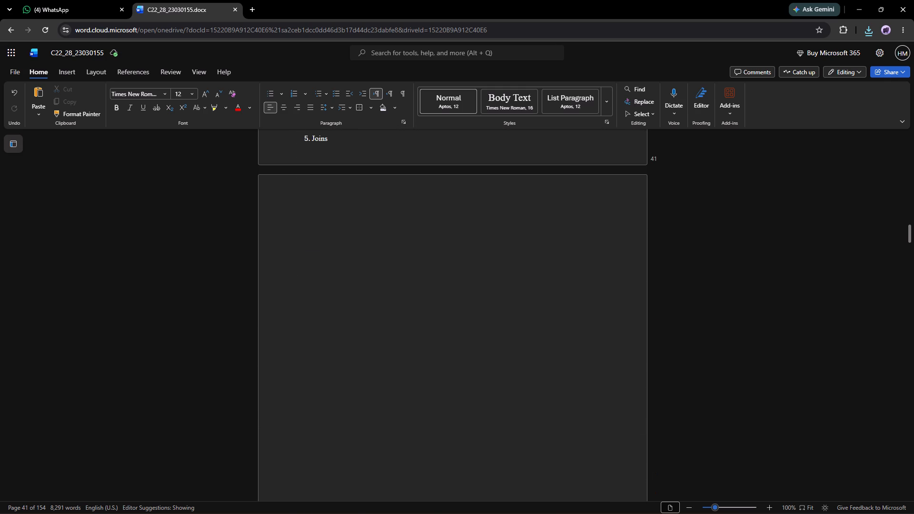
Delete three of the empty lines between the Pig output screenshot and the Joins heading on page 41.
scroll(319, 208, "up", 3)
left_click(303, 273)
left_click(306, 281)
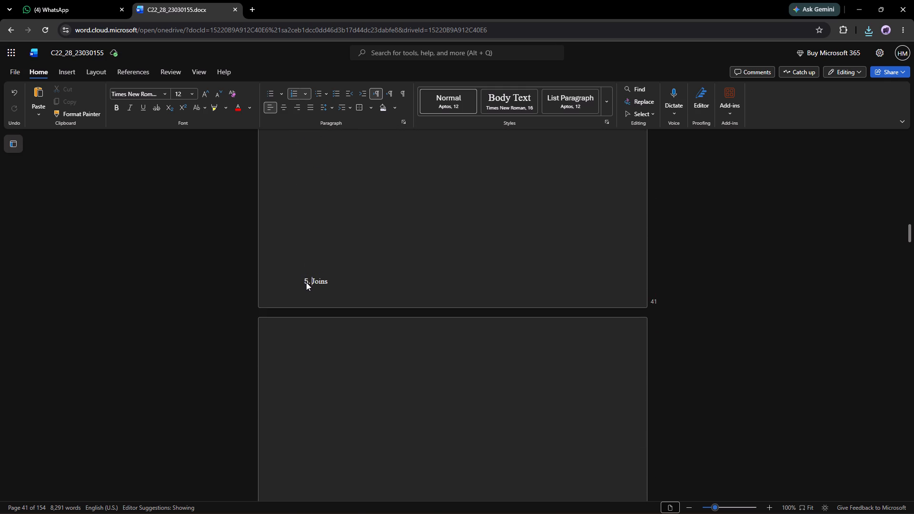
left_click(309, 260)
key("BackSpace")
scroll(334, 268, "up", 4)
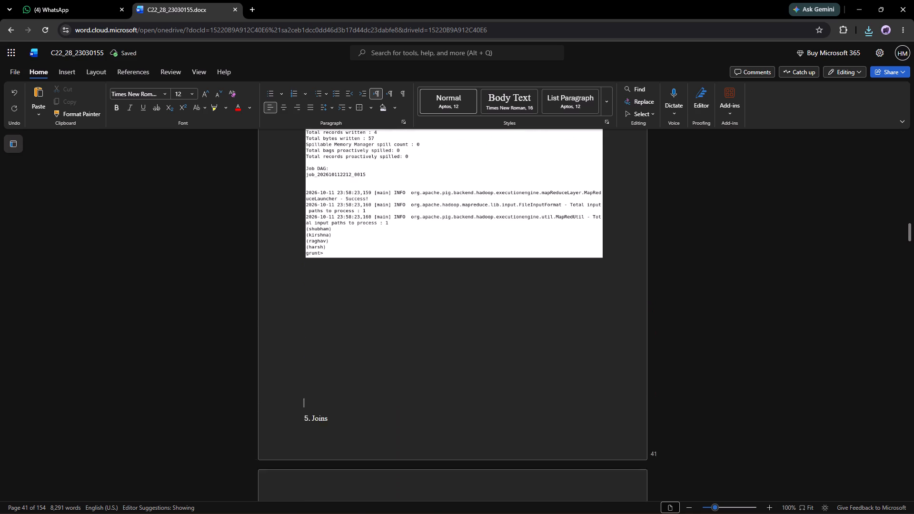
left_click(321, 376)
key("BackSpace")
key("BackSpace")
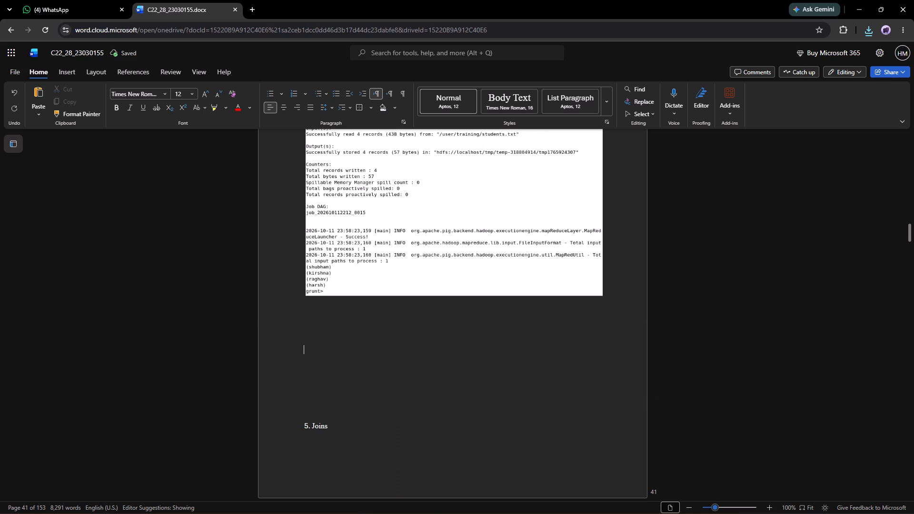
Delete four of the empty lines between the output screenshot and the RelationalOperators heading on page 42.
scroll(320, 379, "down", 5)
left_click(317, 304)
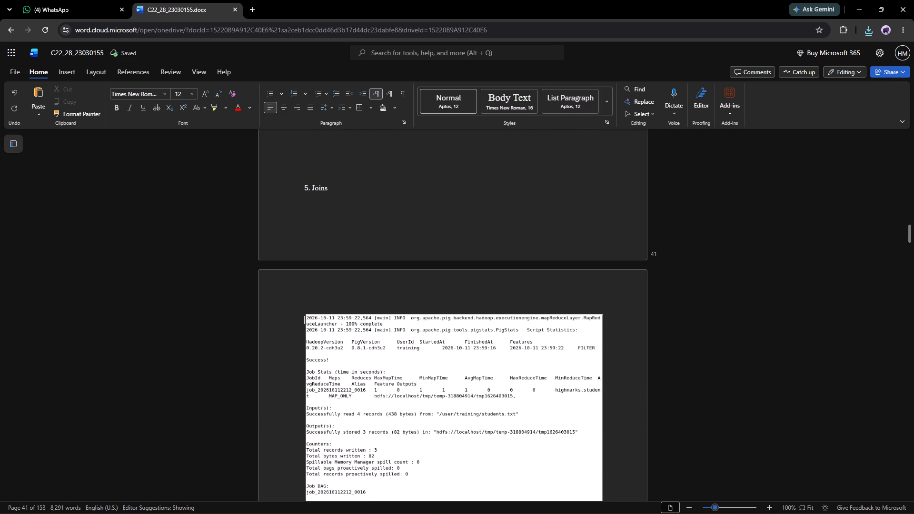
scroll(311, 310, "down", 6)
scroll(314, 327, "up", 4)
scroll(314, 327, "down", 6)
left_click(315, 328)
key("BackSpace")
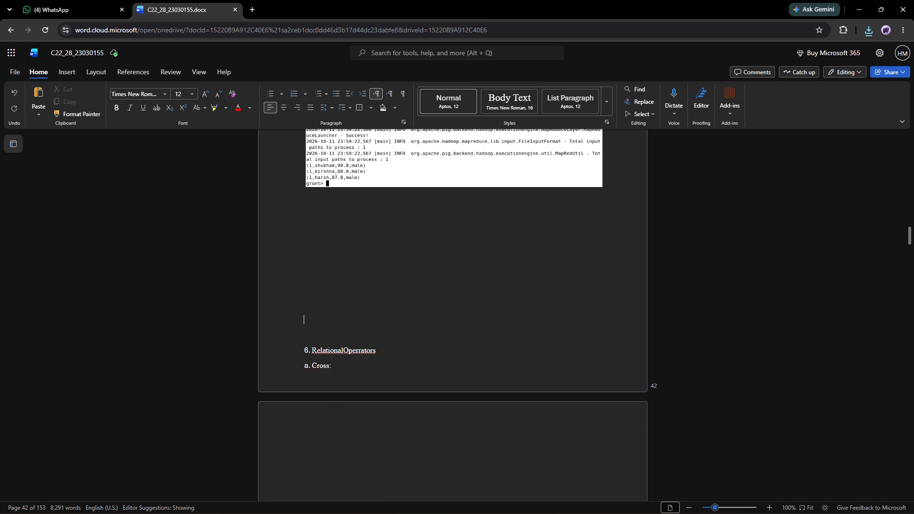
key("BackSpace")
key("BackSpace")
key("BackSpace")
Remove the automatic list letter and indent from the Distinct heading at the start of page 44, leaving no extra line above it.
scroll(314, 330, "down", 7)
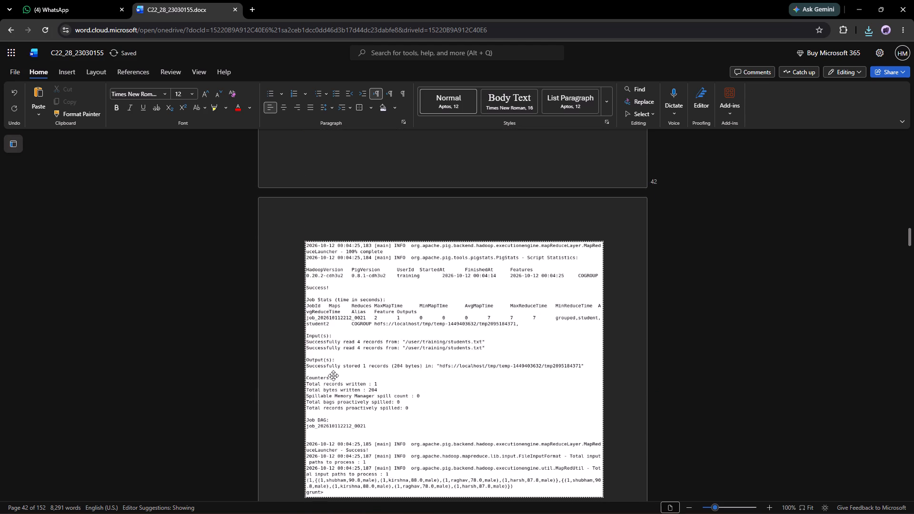
scroll(333, 376, "down", 6)
left_click(308, 262)
key("BackSpace")
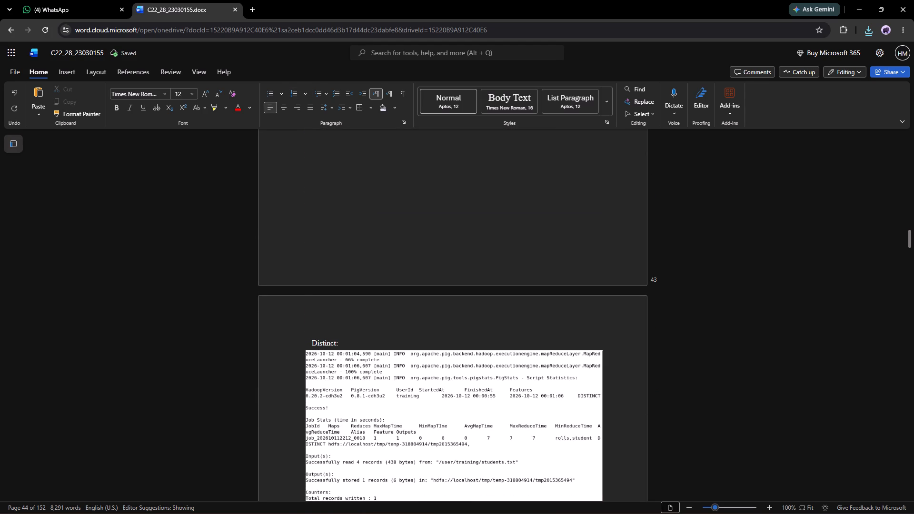
key("Return")
key("BackSpace")
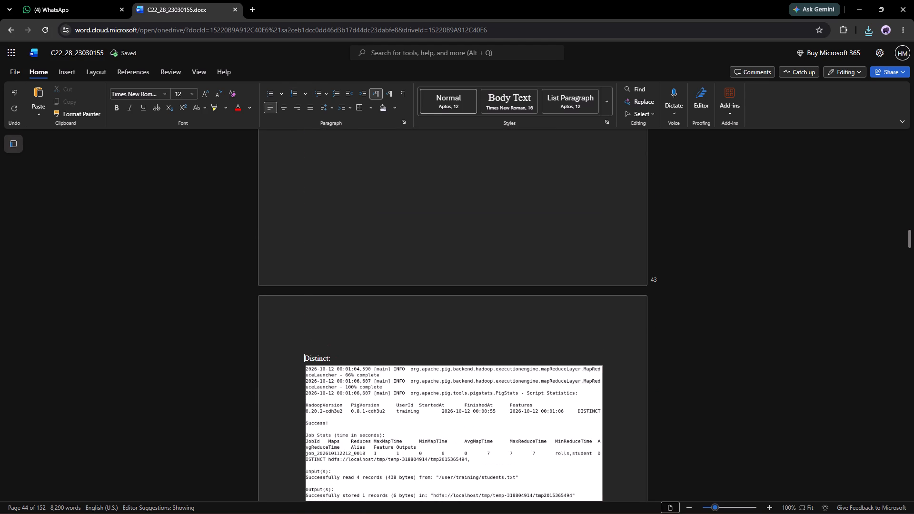
key("BackSpace")
Delete one empty line above the COGROUP operator heading at the end of page 46.
scroll(358, 328, "down", 10)
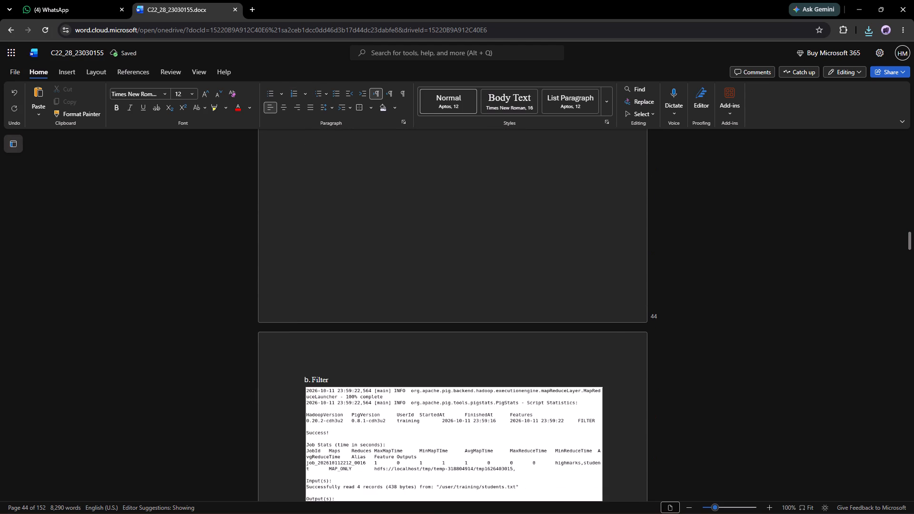
scroll(351, 320, "down", 20)
scroll(351, 320, "down", 5)
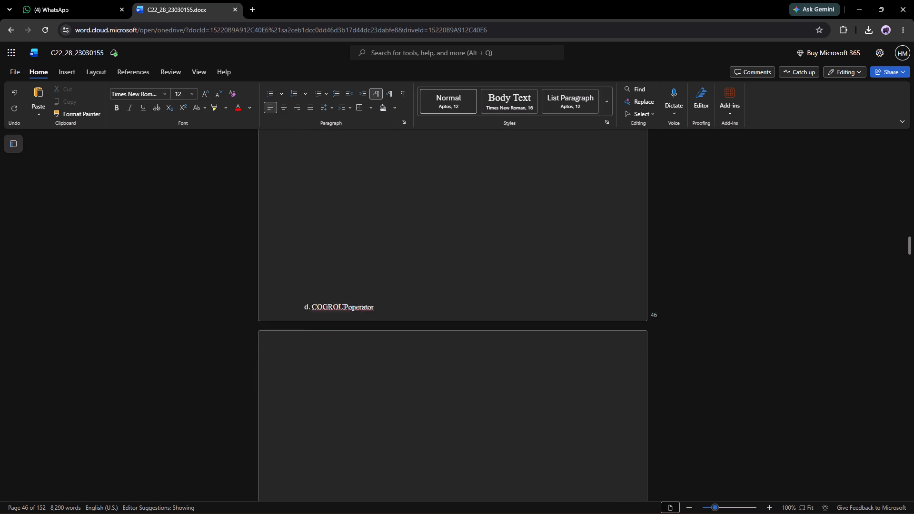
scroll(352, 366, "down", 6)
scroll(334, 353, "up", 11)
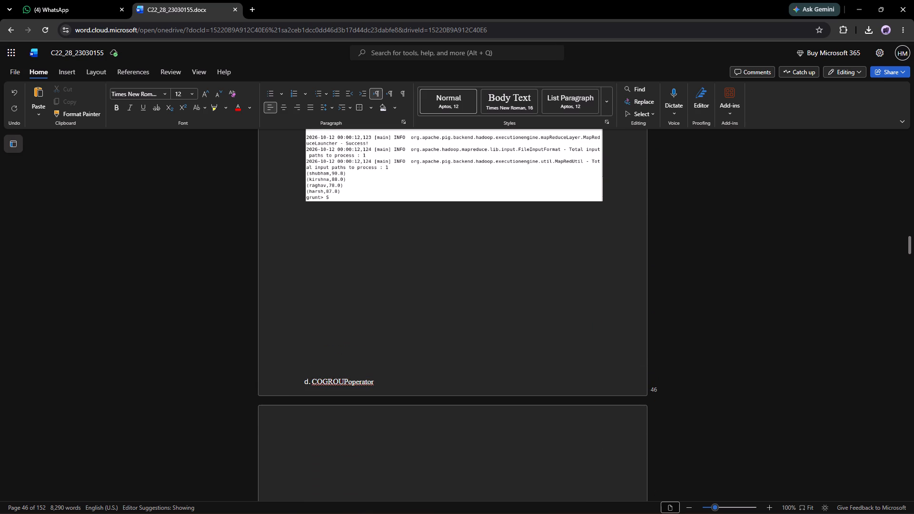
left_click(307, 357)
key("BackSpace")
scroll(321, 357, "down", 16)
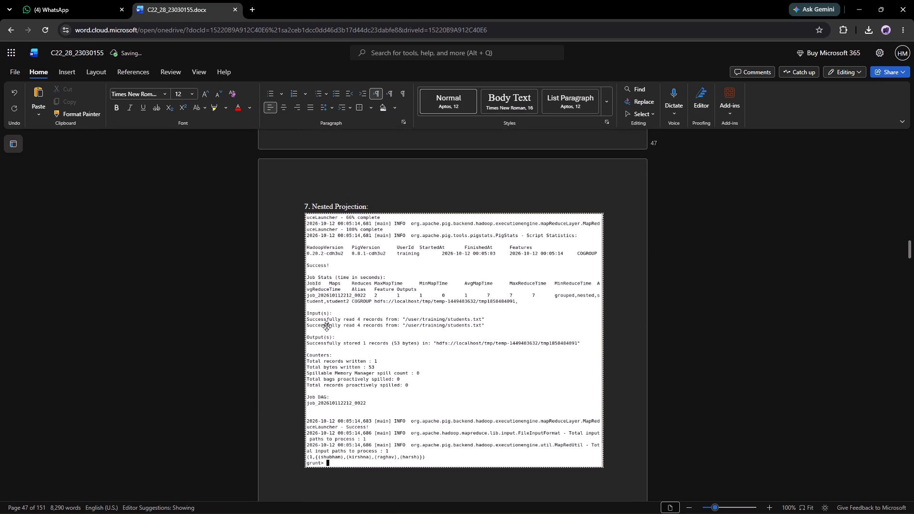
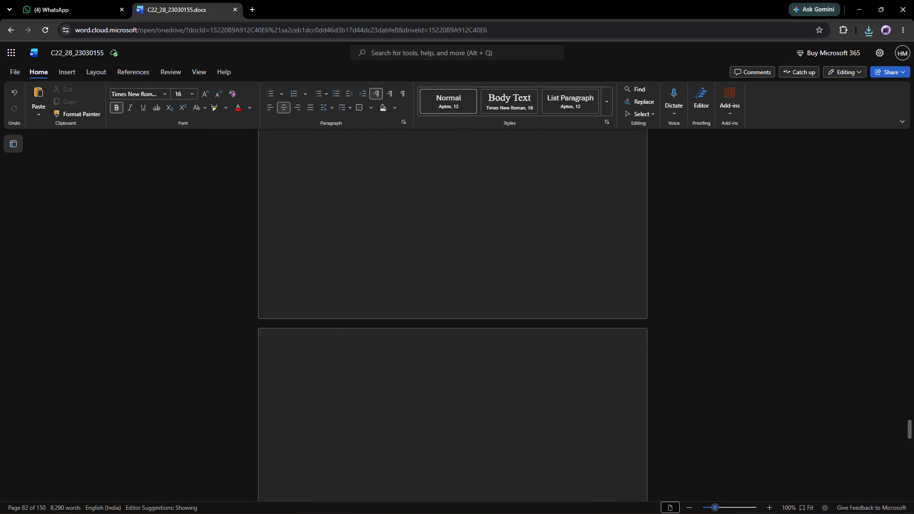
Look through the rest of the document up to the References, and go back to the empty Sample Output section on page 82.
left_click_drag(913, 513, 913, 513)
scroll(670, 356, "up", 4)
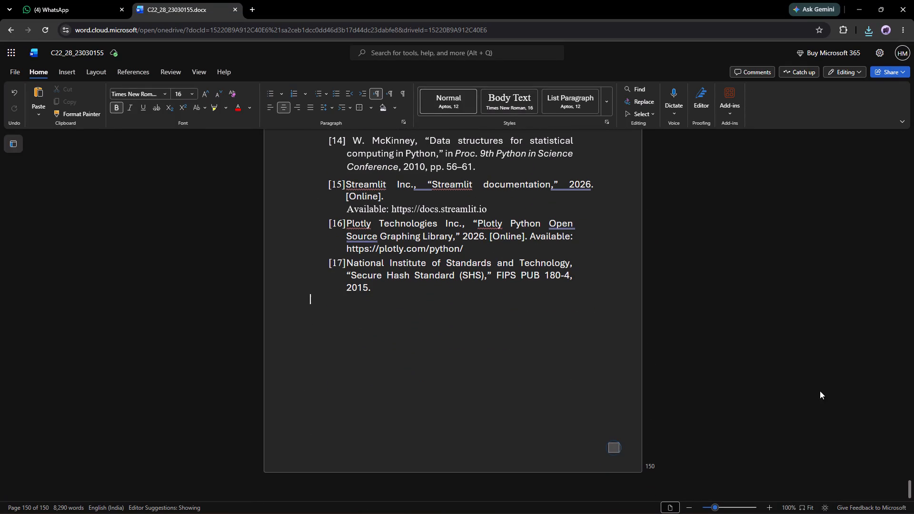
left_click_drag(910, 484, 908, 469)
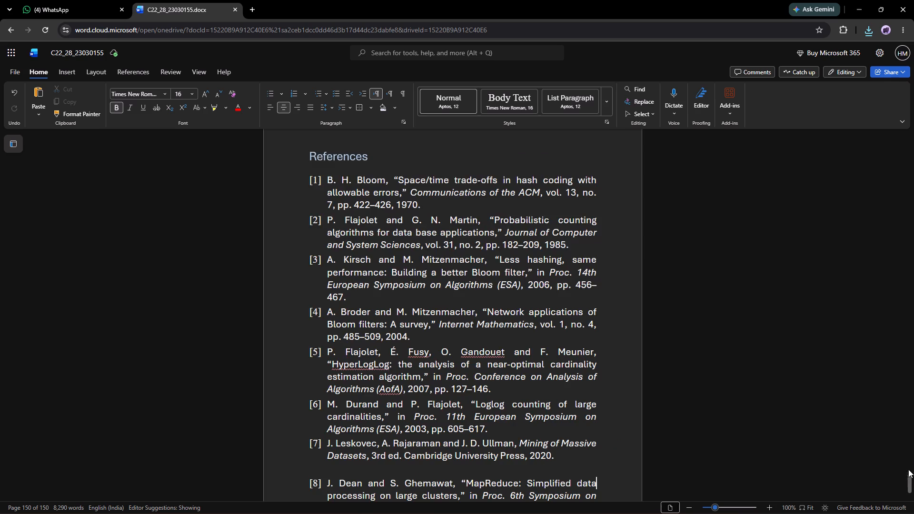
left_click_drag(908, 469, 886, 342)
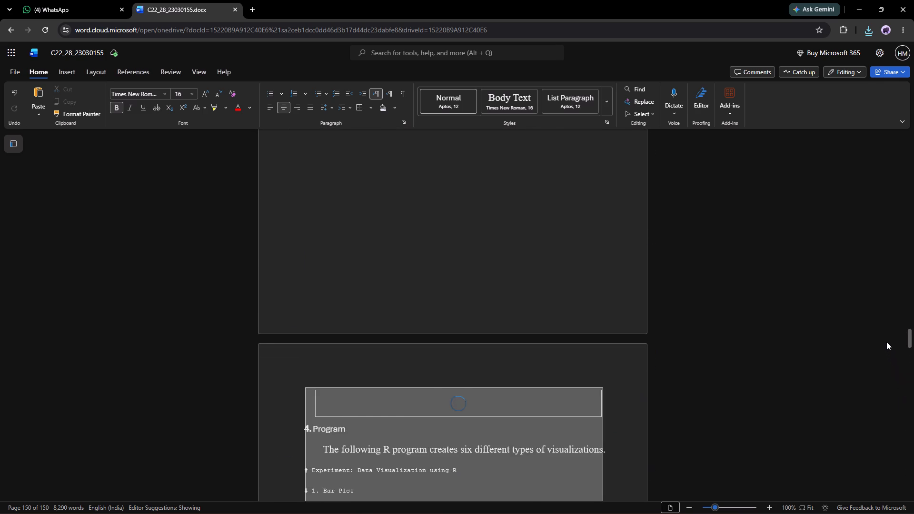
left_click_drag(886, 342, 888, 344)
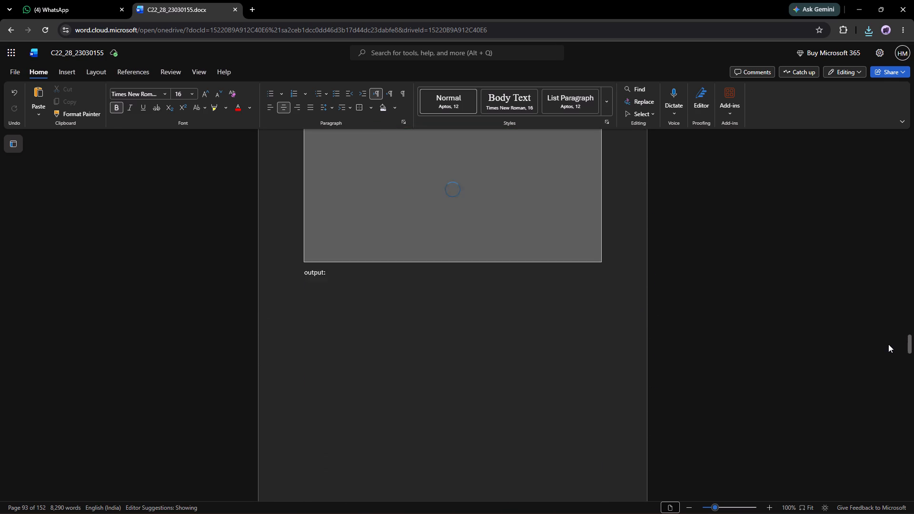
left_click_drag(888, 344, 884, 327)
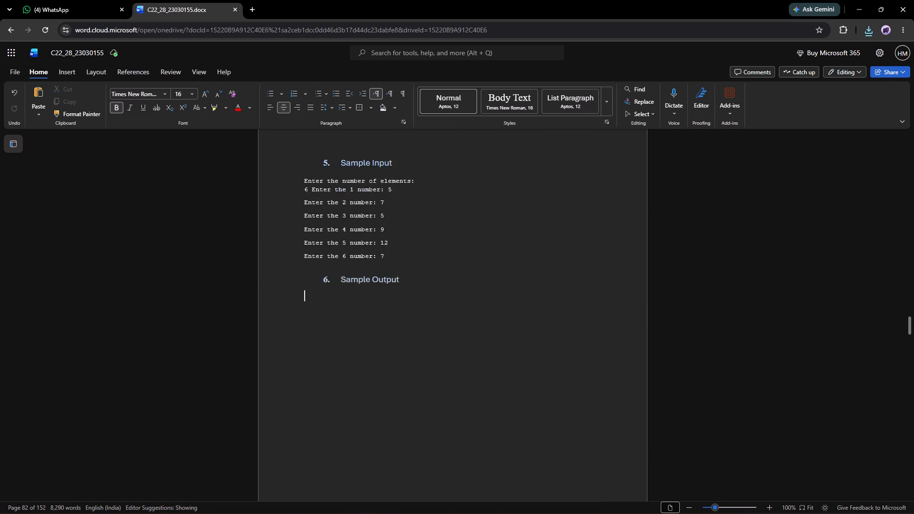
Undo the last edit made in the document.
scroll(556, 345, "up", 11)
scroll(539, 366, "up", 20)
scroll(539, 366, "up", 2)
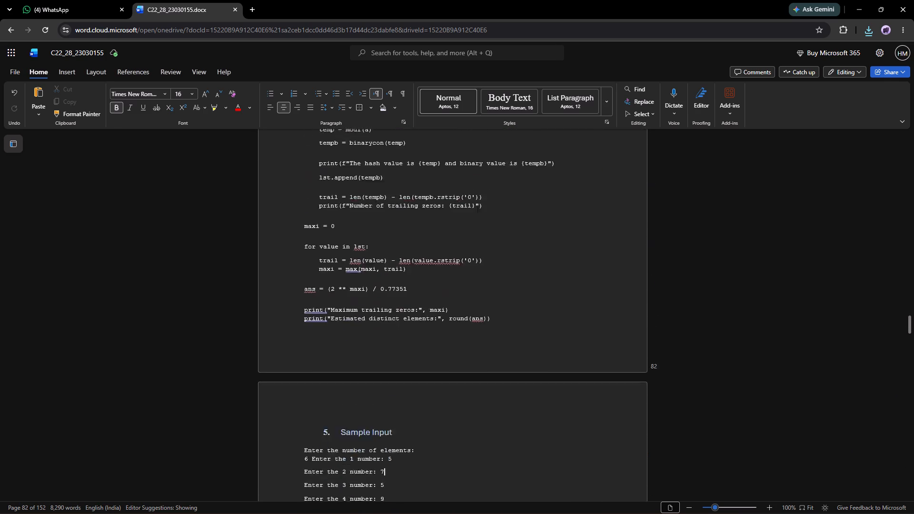
scroll(539, 381, "up", 20)
scroll(539, 381, "up", 9)
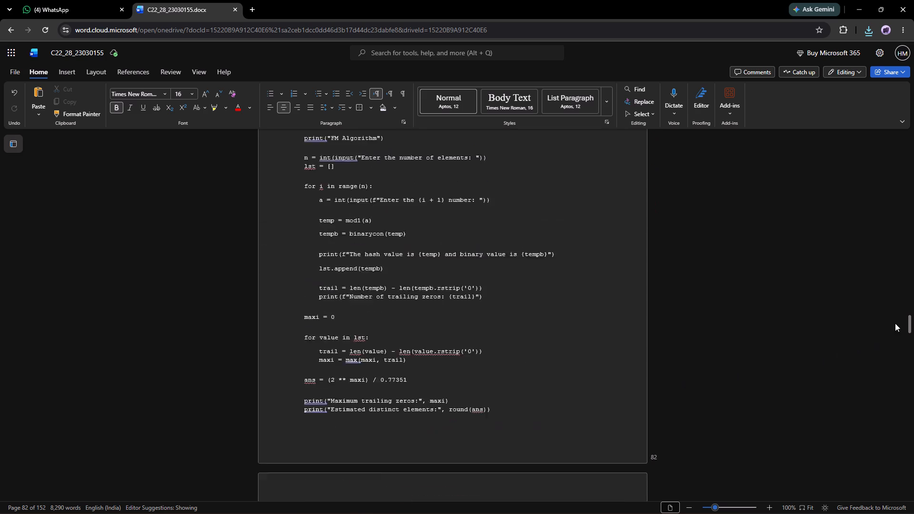
left_click_drag(908, 324, 908, 306)
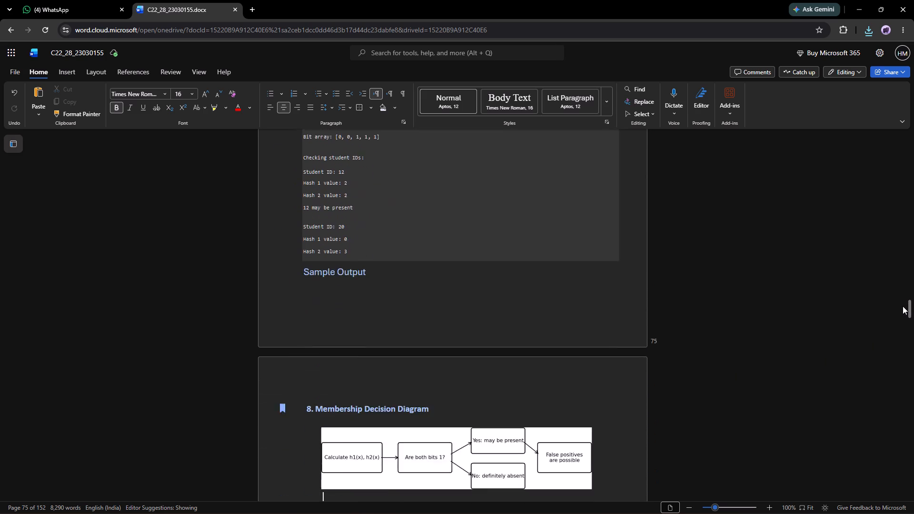
key("ctrl+z")
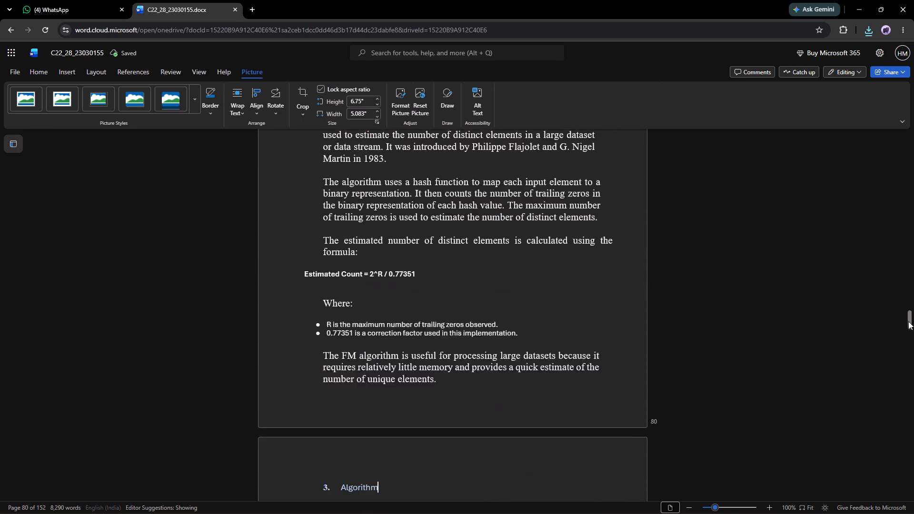
Look through the pages of Experiments 7 and 8, checking their headings, screenshots and page layout.
left_click_drag(908, 321, 897, 258)
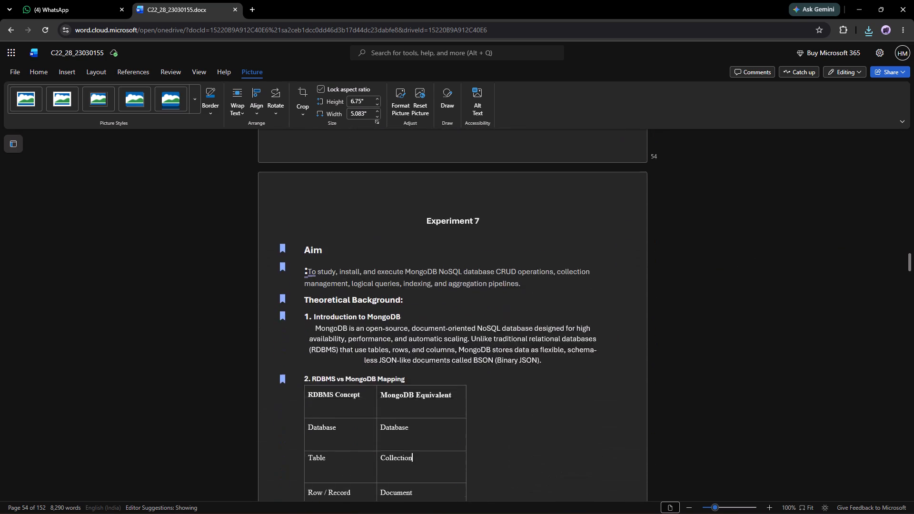
scroll(623, 273, "up", 8)
scroll(619, 277, "down", 10)
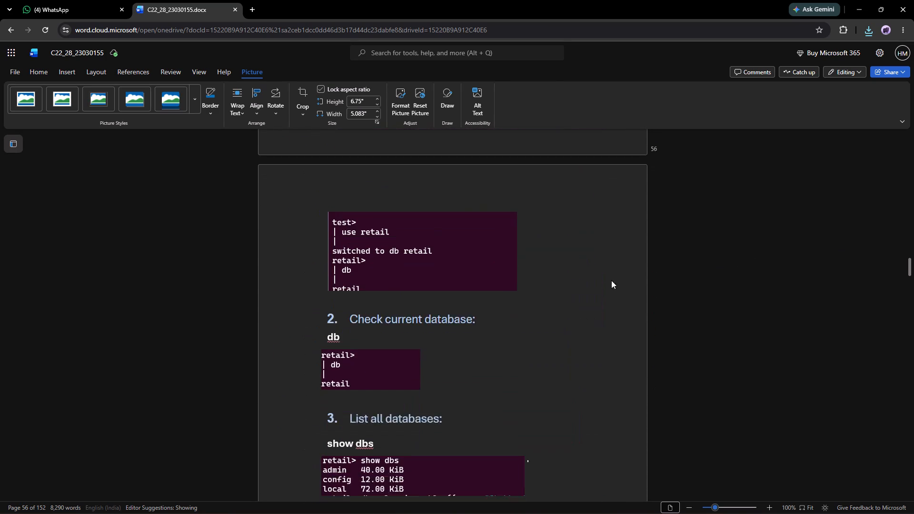
scroll(611, 280, "down", 14)
scroll(597, 282, "down", 15)
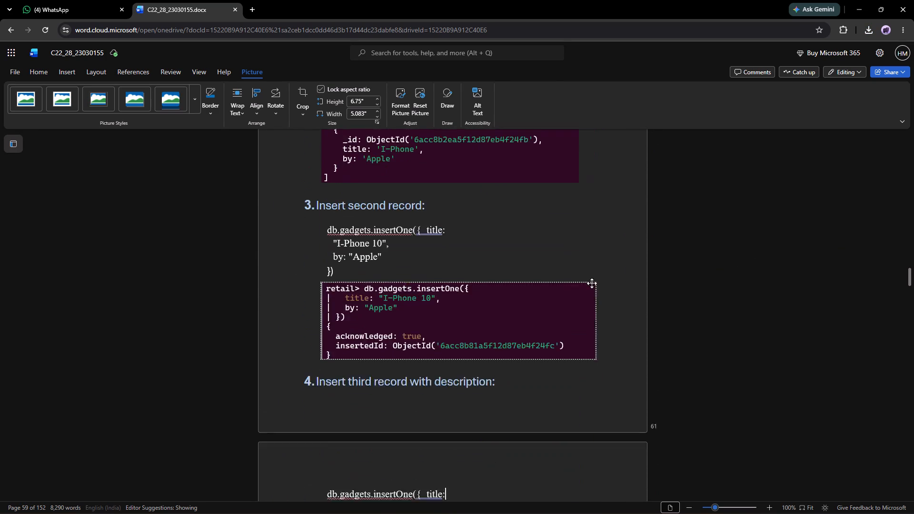
scroll(592, 283, "down", 20)
scroll(592, 283, "down", 10)
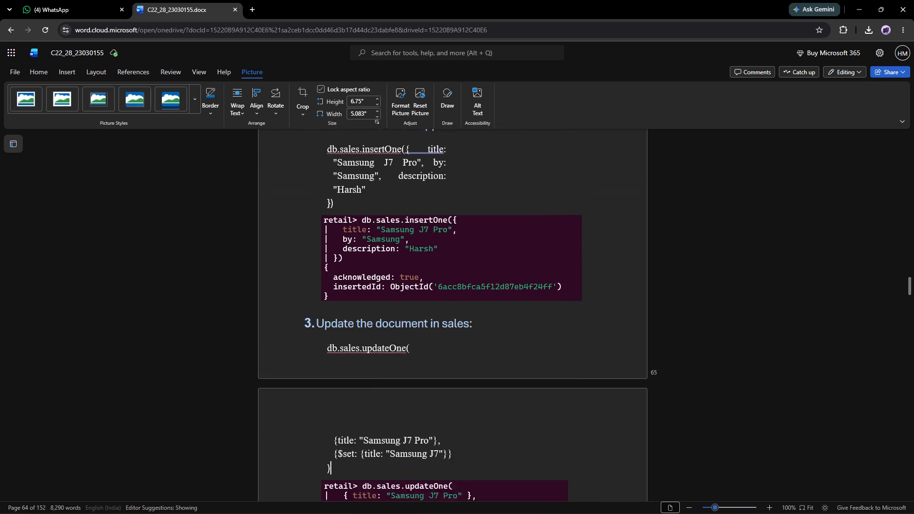
scroll(584, 290, "down", 20)
scroll(585, 288, "down", 4)
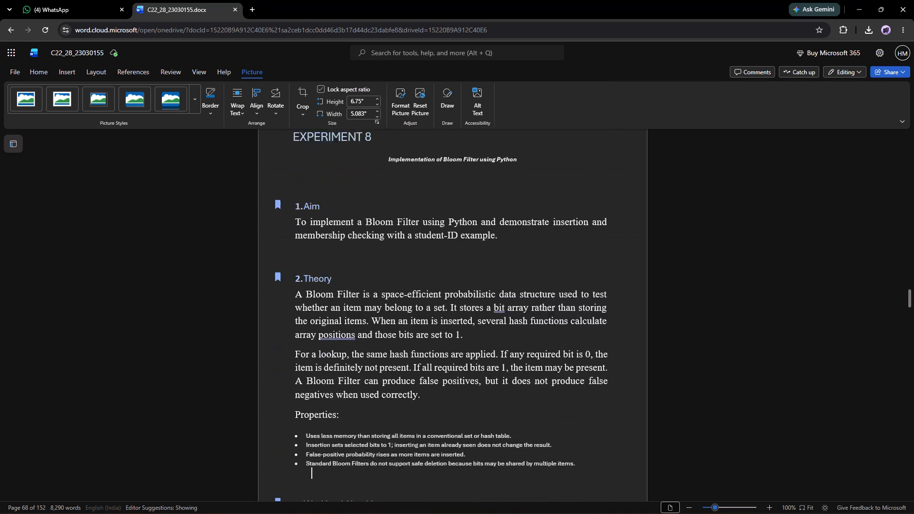
scroll(618, 298, "up", 3)
left_click(637, 293)
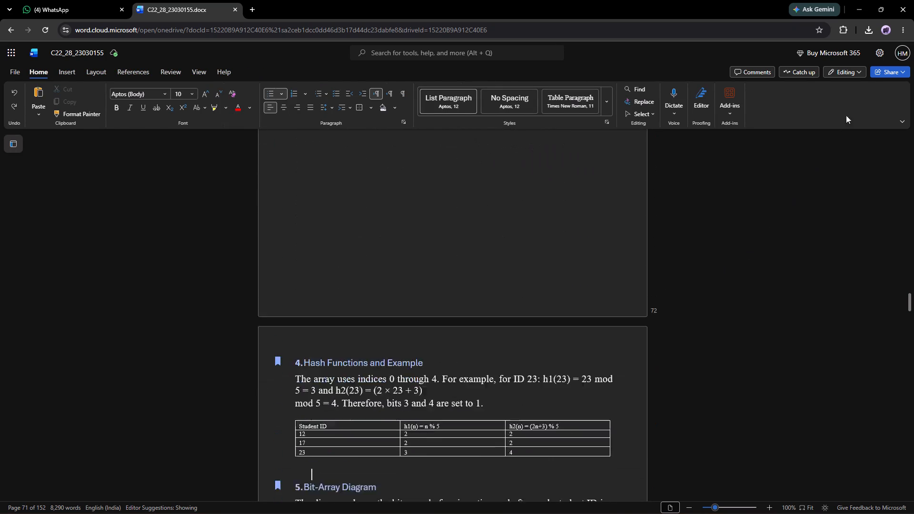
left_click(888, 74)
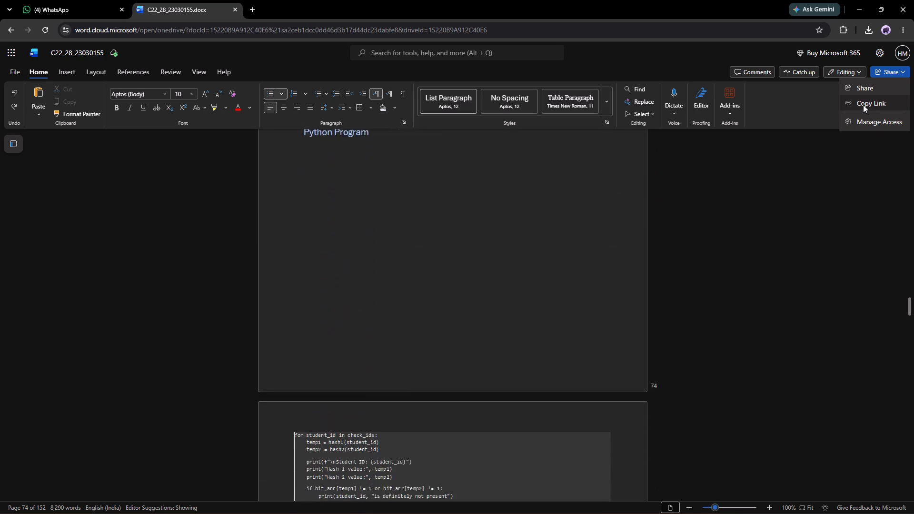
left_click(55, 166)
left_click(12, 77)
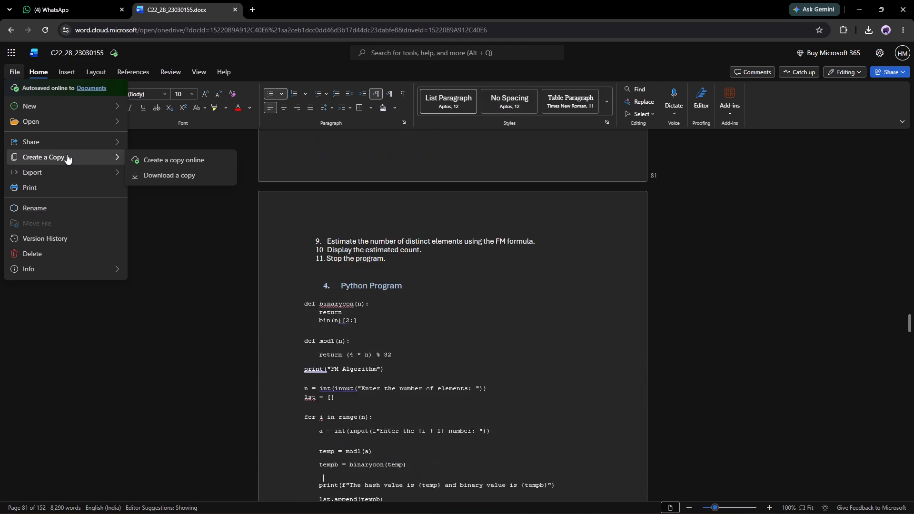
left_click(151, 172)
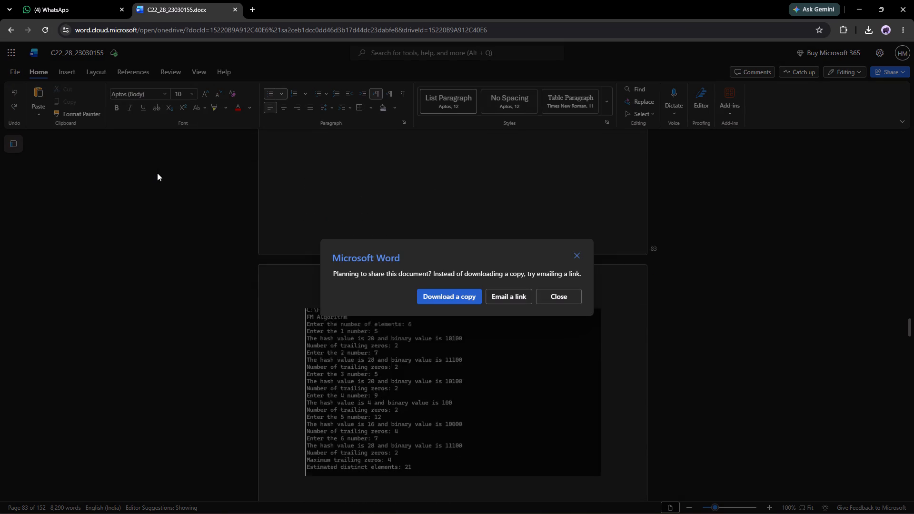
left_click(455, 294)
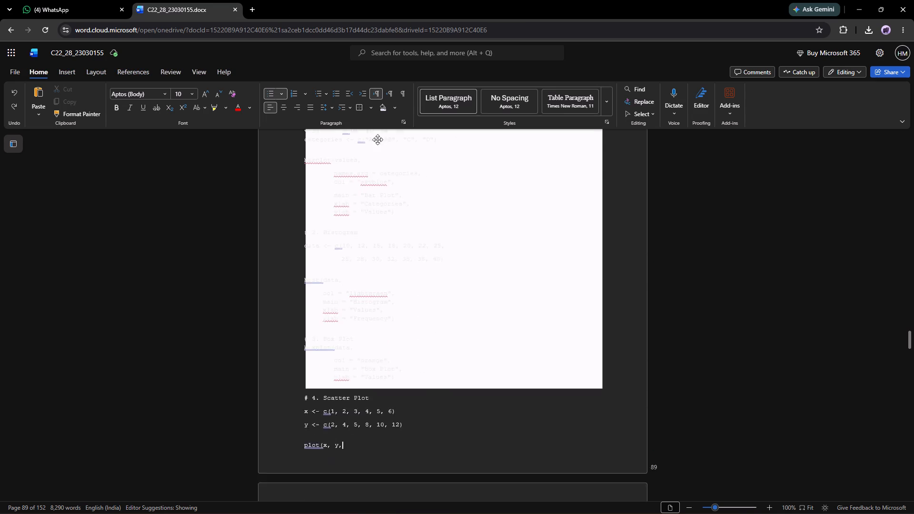
Download a copy of the lab document to the device as a Word file.
left_click(10, 70)
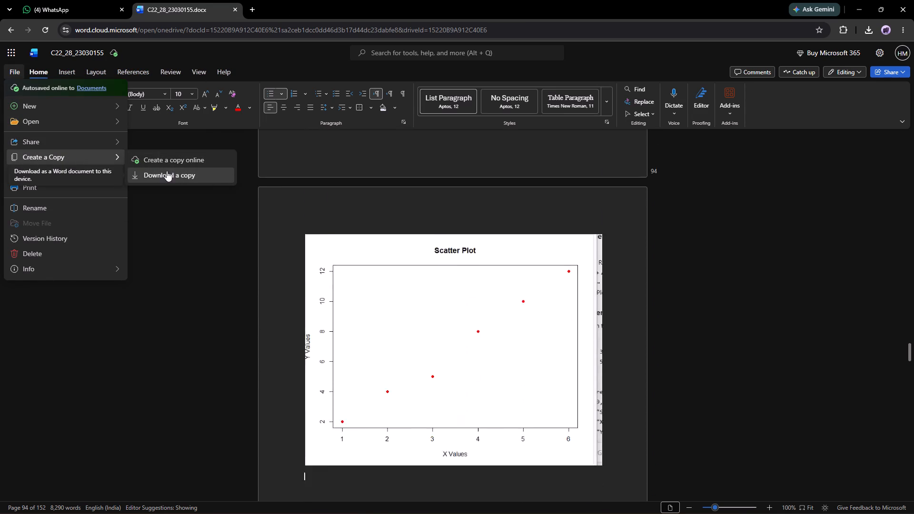
left_click(167, 171)
Open the browser's download history in a new tab, check it for the document copy, and return to the document.
left_click(449, 294)
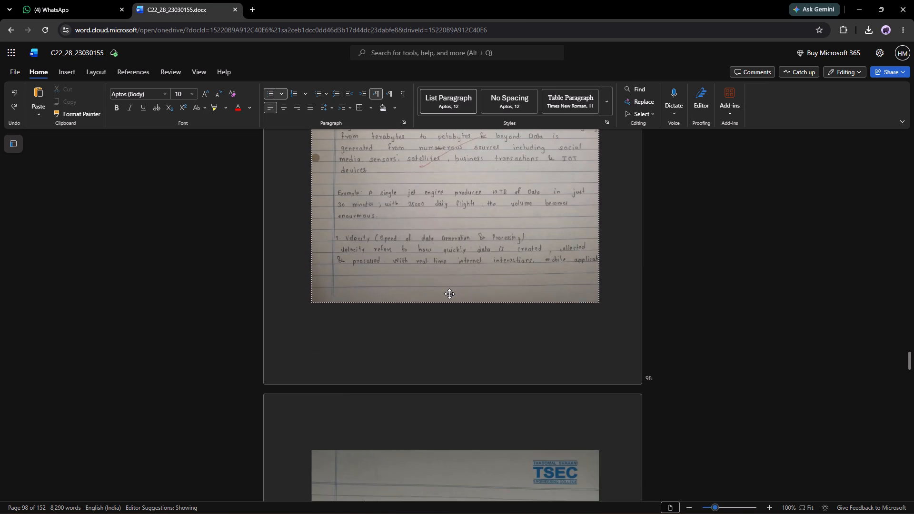
key("ctrl+j")
left_click(132, 235)
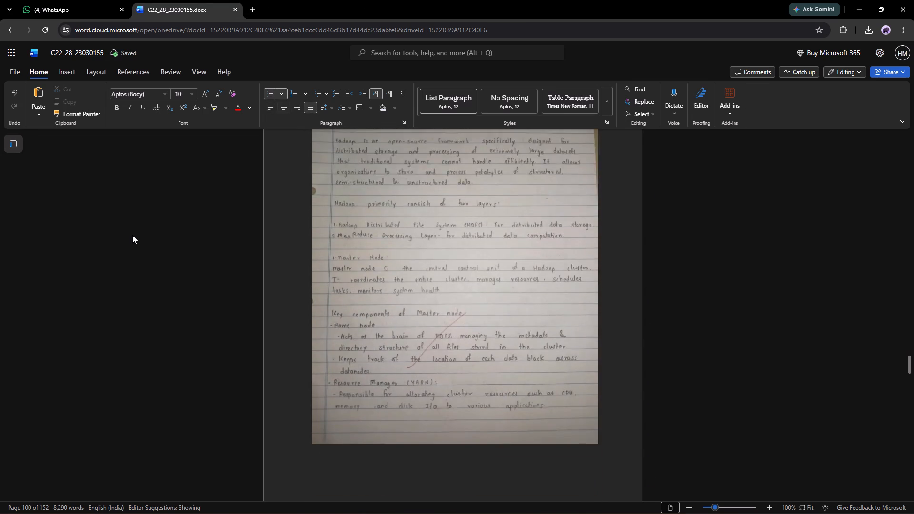
key("ctrl+j")
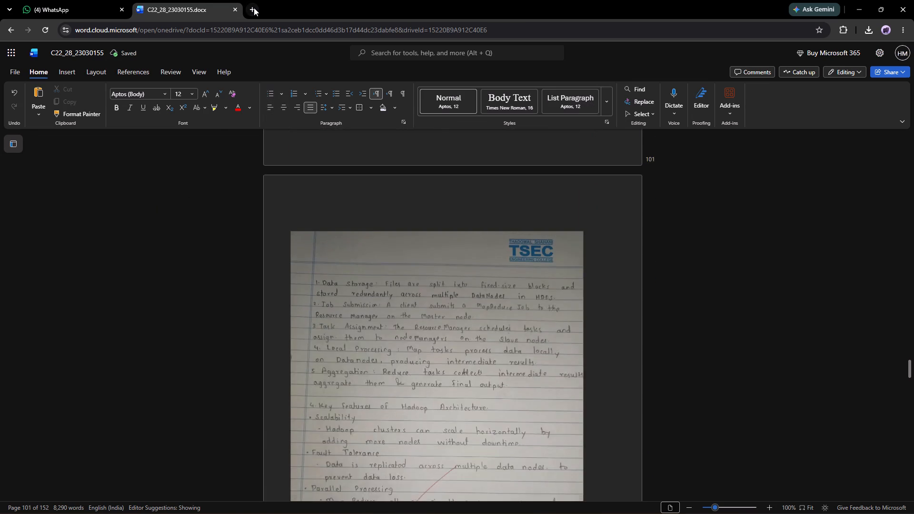
left_click(254, 8)
key("ctrl+j")
left_click(203, 0)
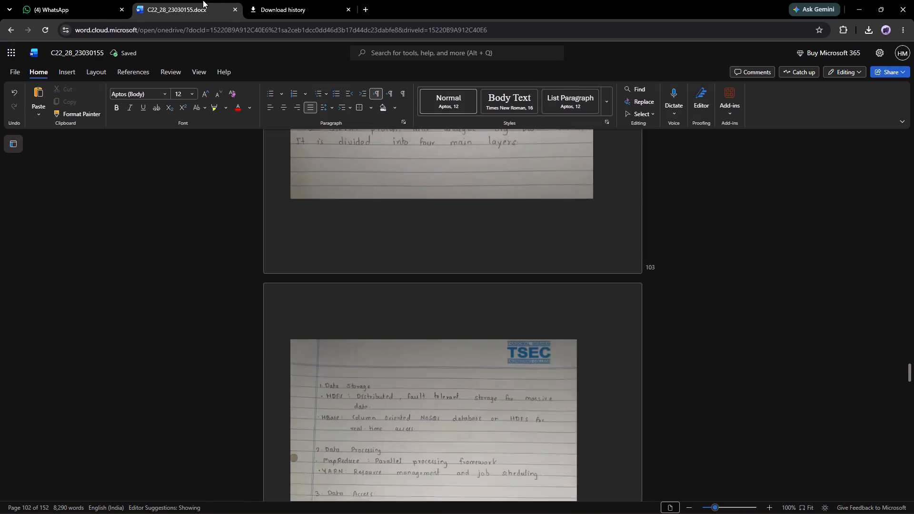
left_click(312, 0)
left_click(219, 0)
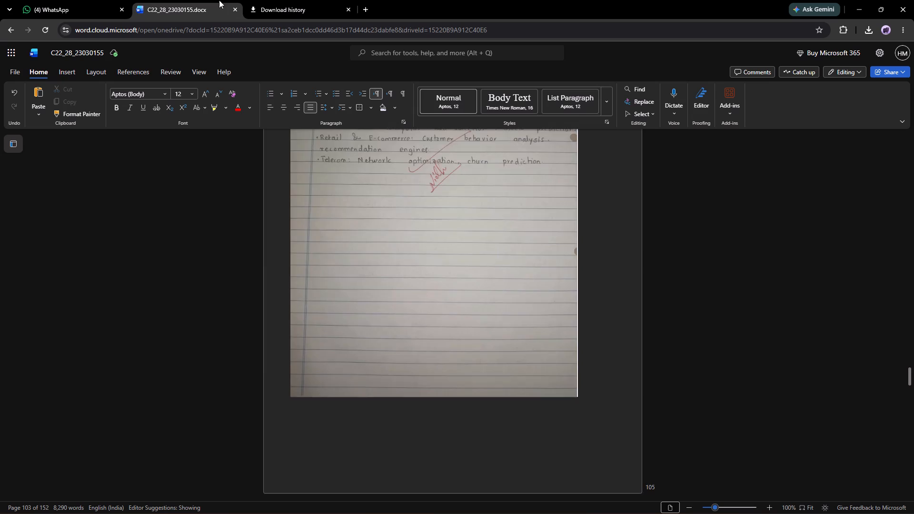
Download a copy of the C22_28_23030155 document to the device again.
left_click(15, 69)
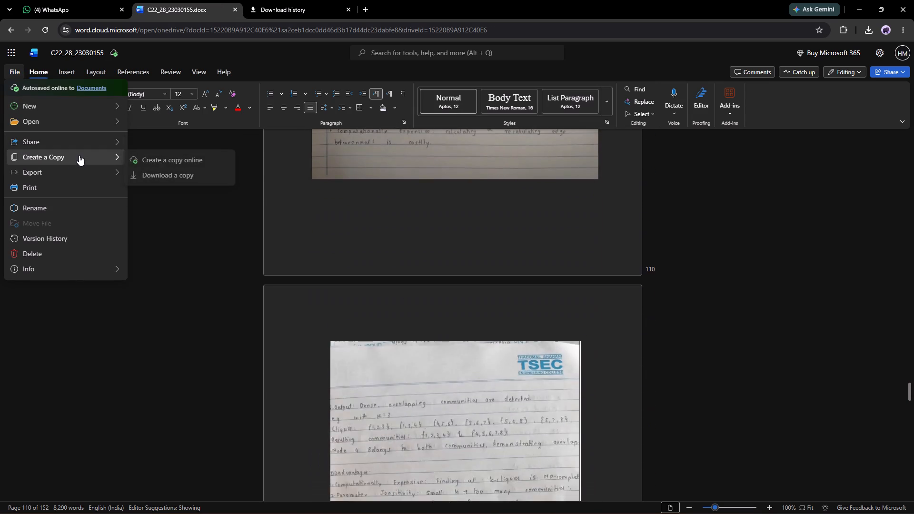
left_click(187, 173)
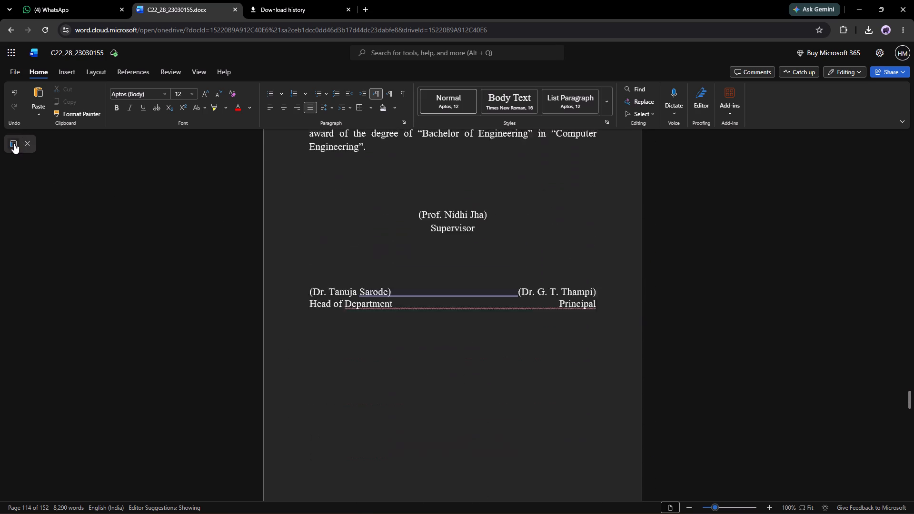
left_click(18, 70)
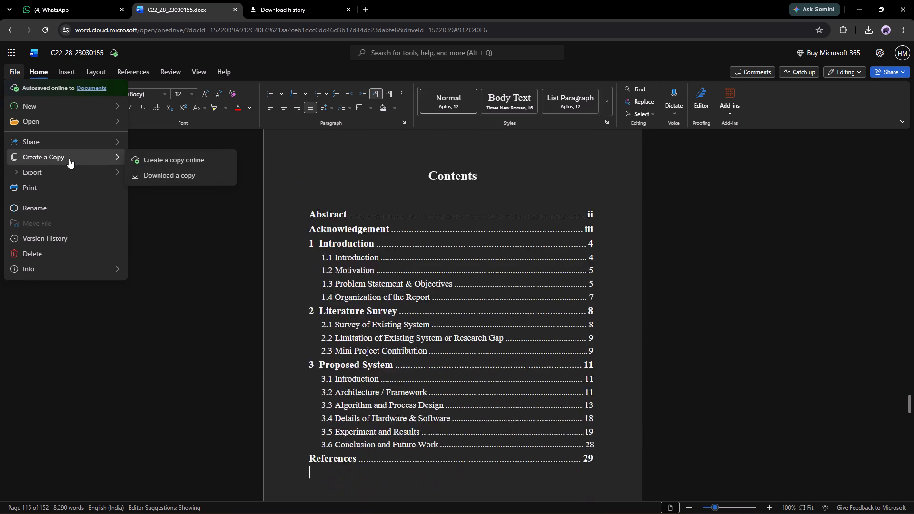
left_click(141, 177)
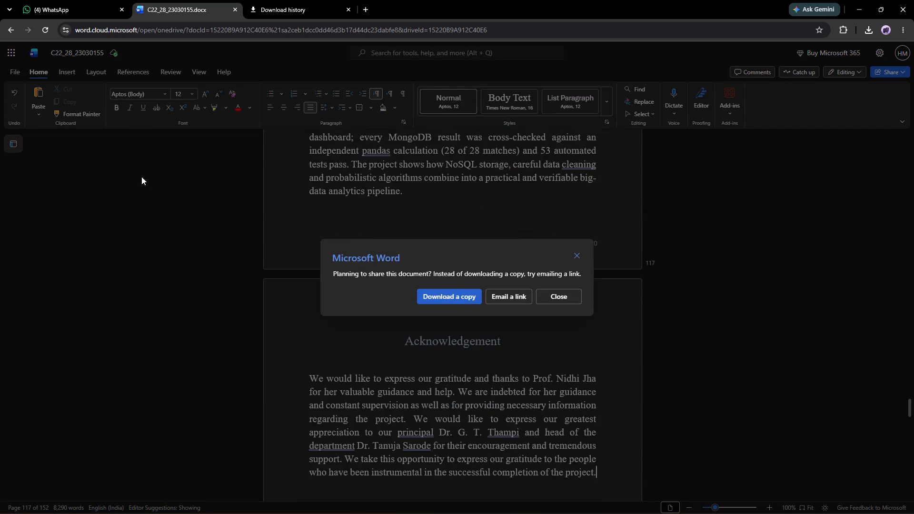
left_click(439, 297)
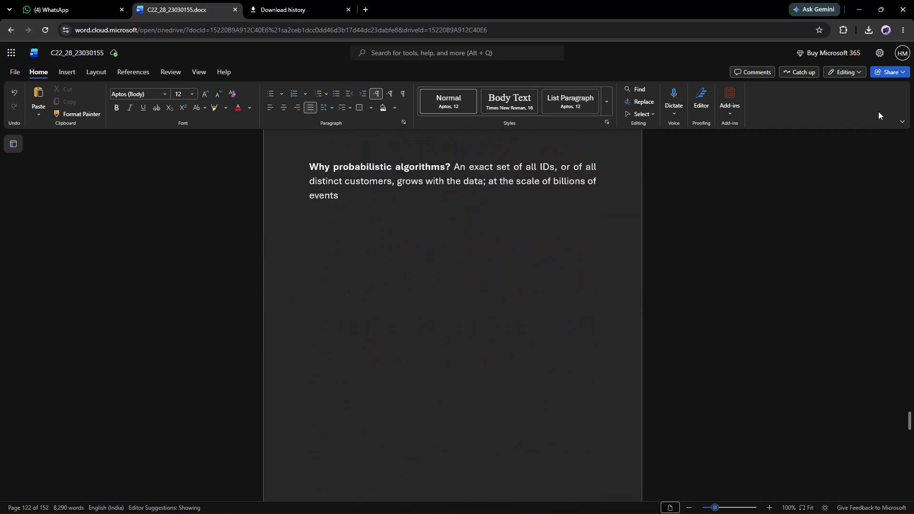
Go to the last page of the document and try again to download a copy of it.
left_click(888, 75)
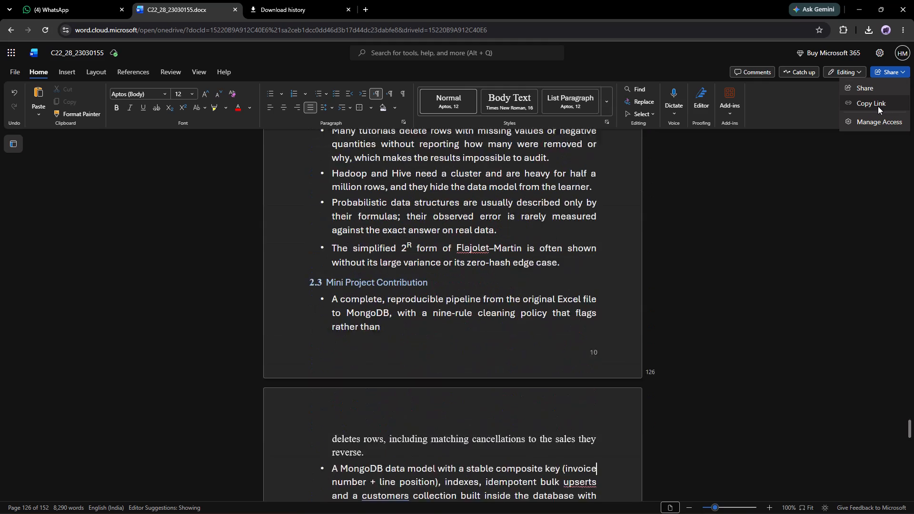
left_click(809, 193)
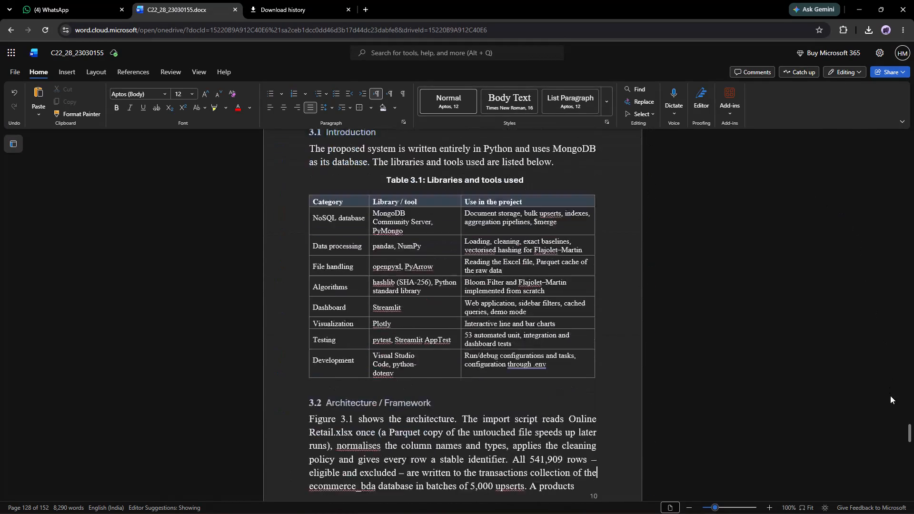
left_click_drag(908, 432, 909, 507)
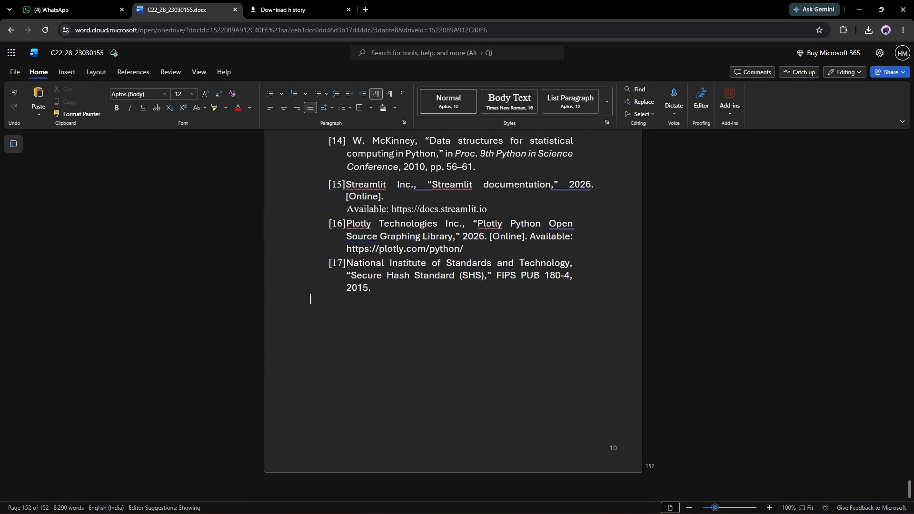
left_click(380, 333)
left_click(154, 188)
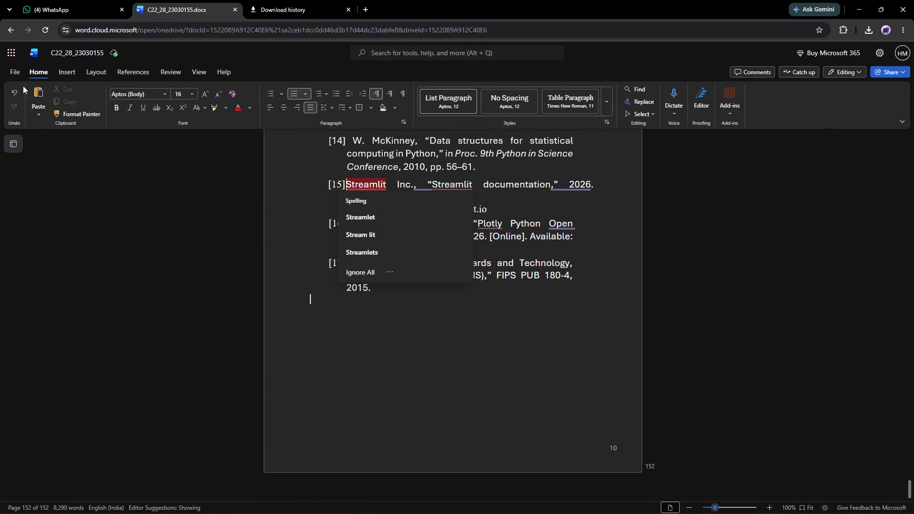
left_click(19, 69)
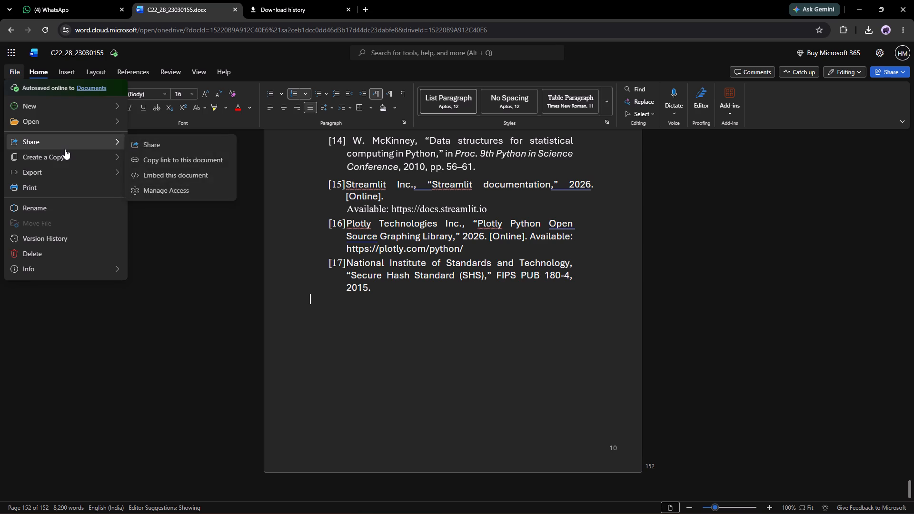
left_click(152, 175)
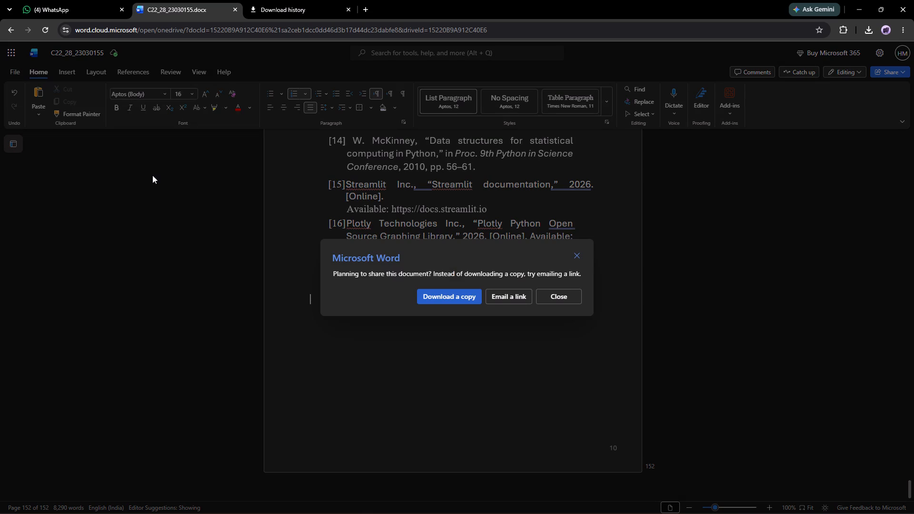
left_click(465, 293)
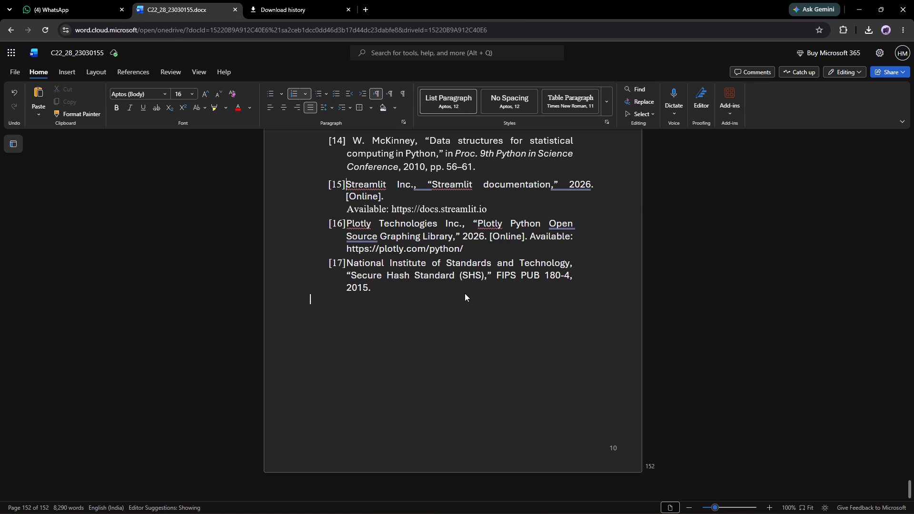
Export the C22_28_23030155 document as a PDF and download it.
left_click(15, 70)
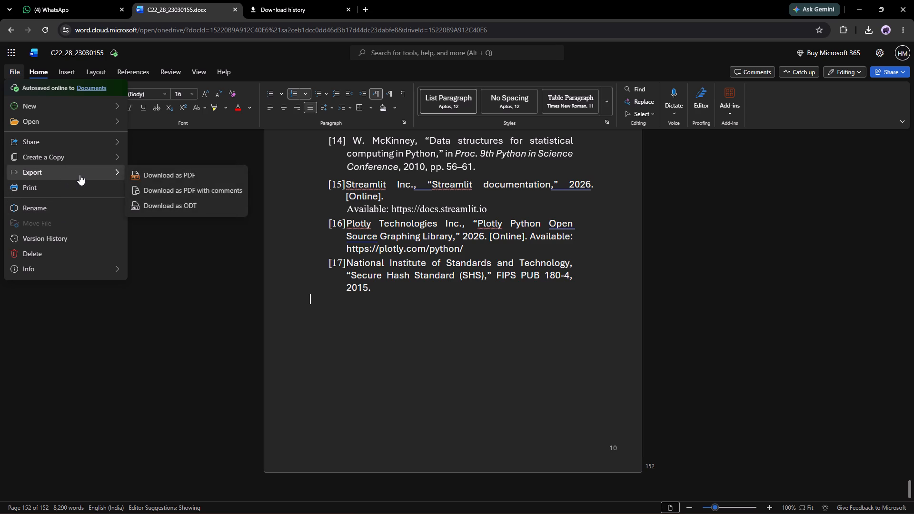
left_click(149, 177)
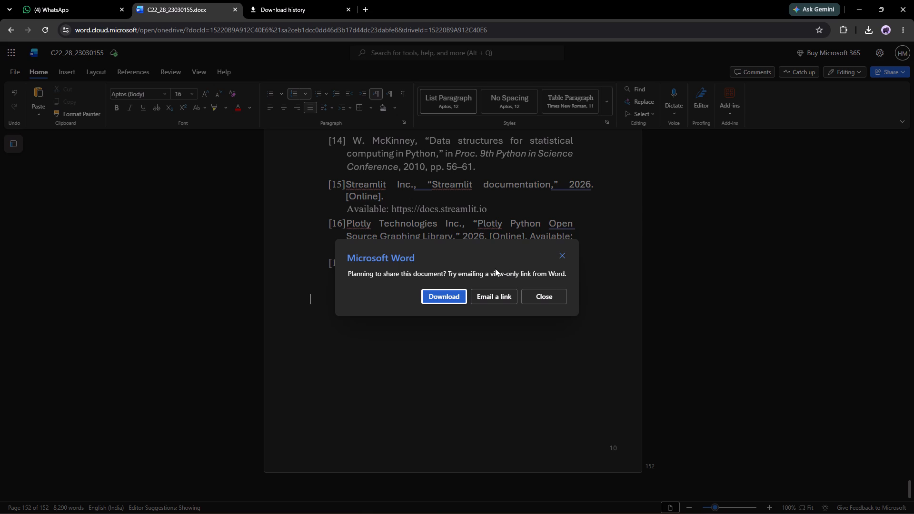
left_click(446, 291)
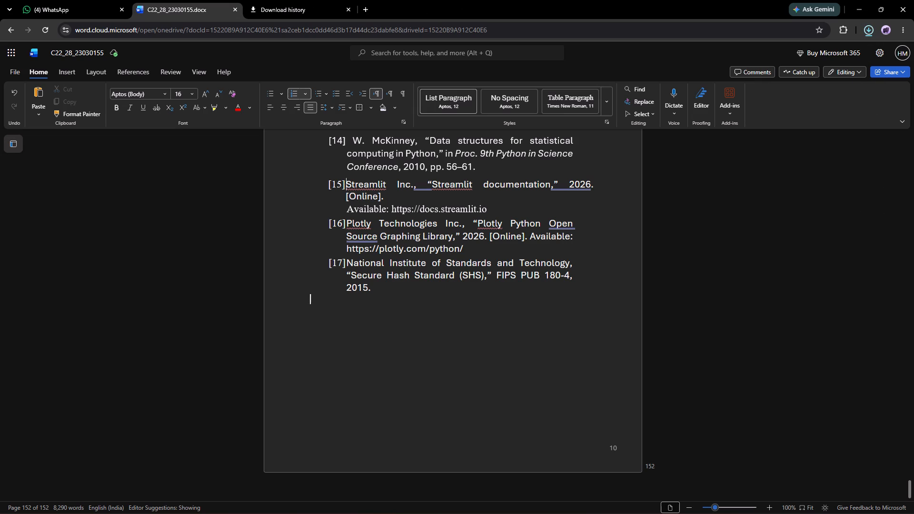
Switch to the download history, close the C22_28_23030155.docx document and open a new browser tab.
left_click(305, 0)
left_click(237, 8)
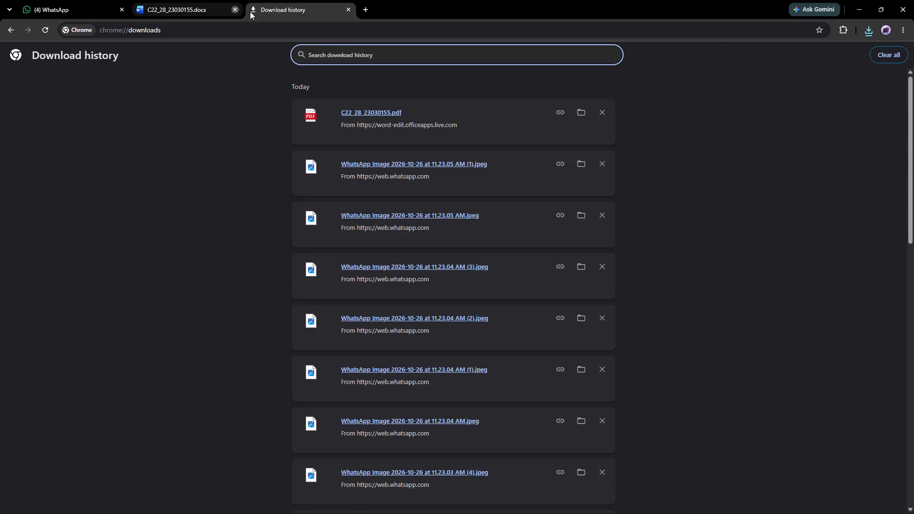
left_click(251, 7)
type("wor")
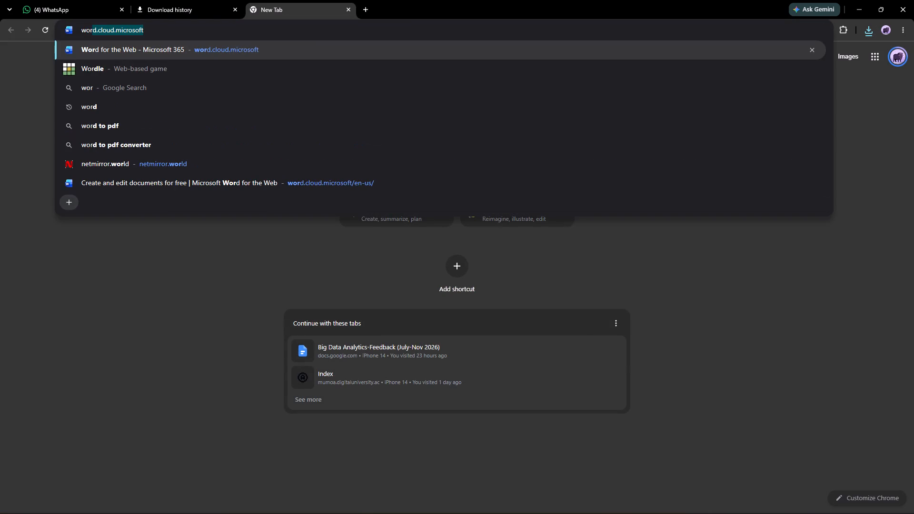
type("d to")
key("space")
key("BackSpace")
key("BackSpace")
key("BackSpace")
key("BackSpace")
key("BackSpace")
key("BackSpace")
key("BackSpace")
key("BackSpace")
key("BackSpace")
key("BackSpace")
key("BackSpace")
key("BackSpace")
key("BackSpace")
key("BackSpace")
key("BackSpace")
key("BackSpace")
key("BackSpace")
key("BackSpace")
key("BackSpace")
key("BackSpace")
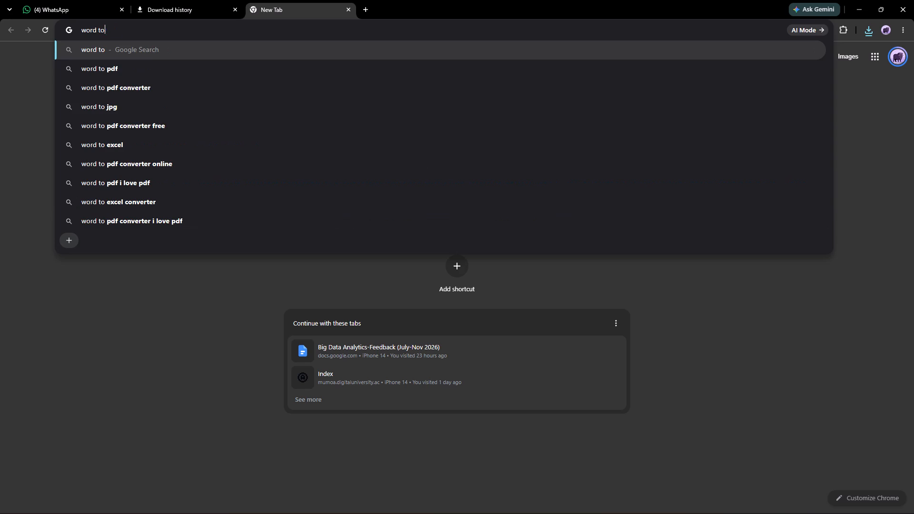
Search the web for "pdf to word" and open iLovePDF's PDF to Word converter from the results.
type("pdf to wro")
key("BackSpace")
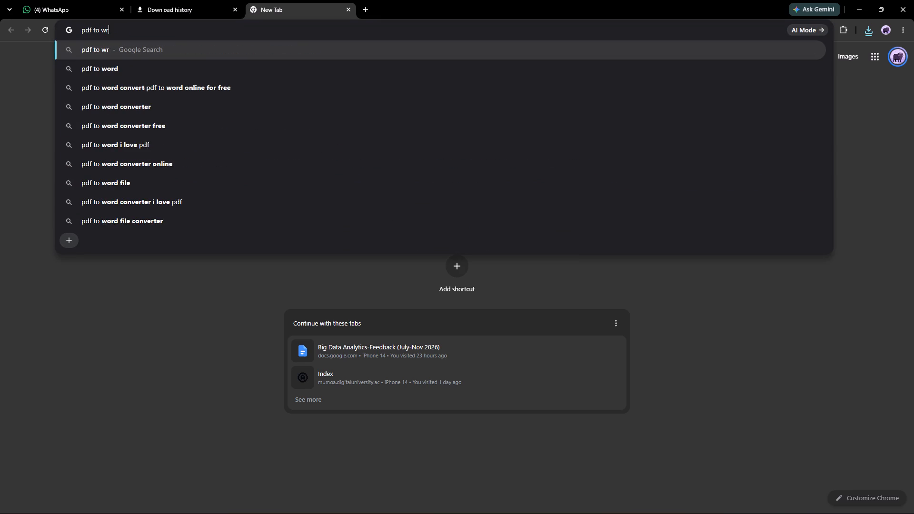
key("BackSpace")
type("or")
key("Return")
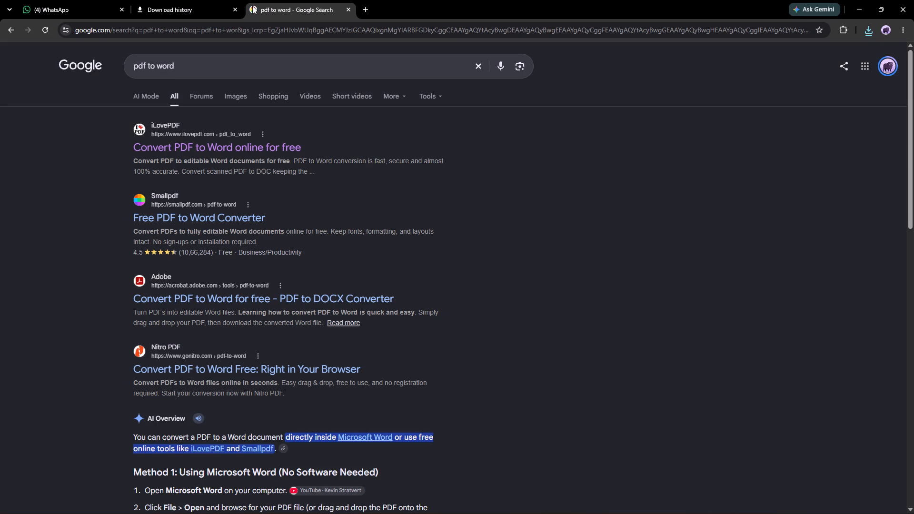
left_click(168, 143)
Load C22_28_23030155.pdf from Downloads into the converter and start converting it to Word with No OCR.
left_click(431, 174)
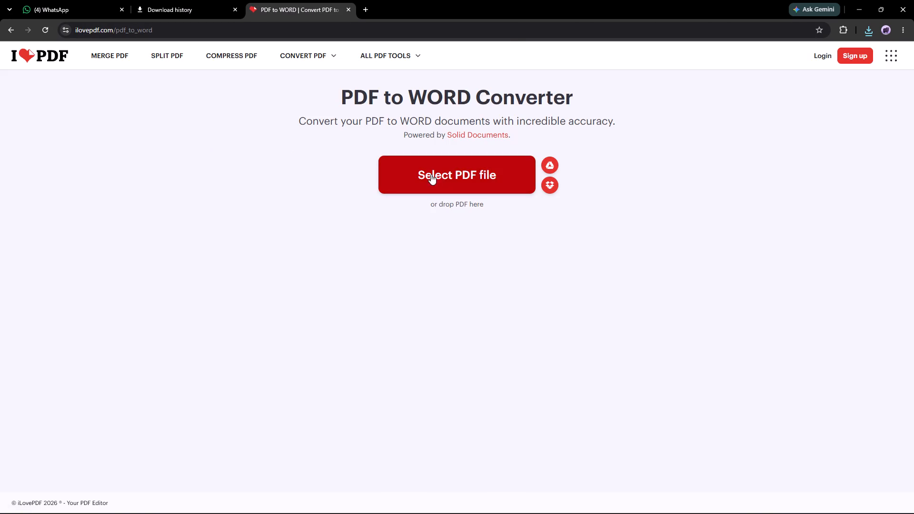
left_click(110, 95)
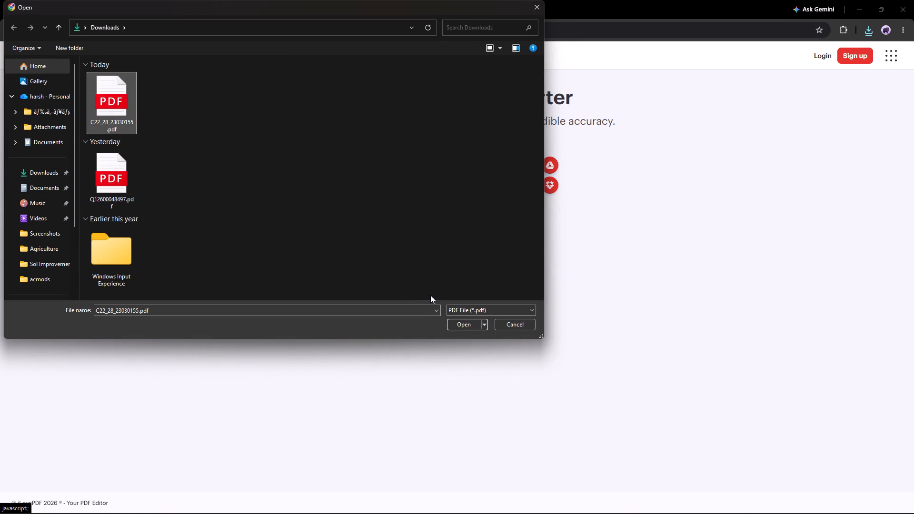
left_click(457, 322)
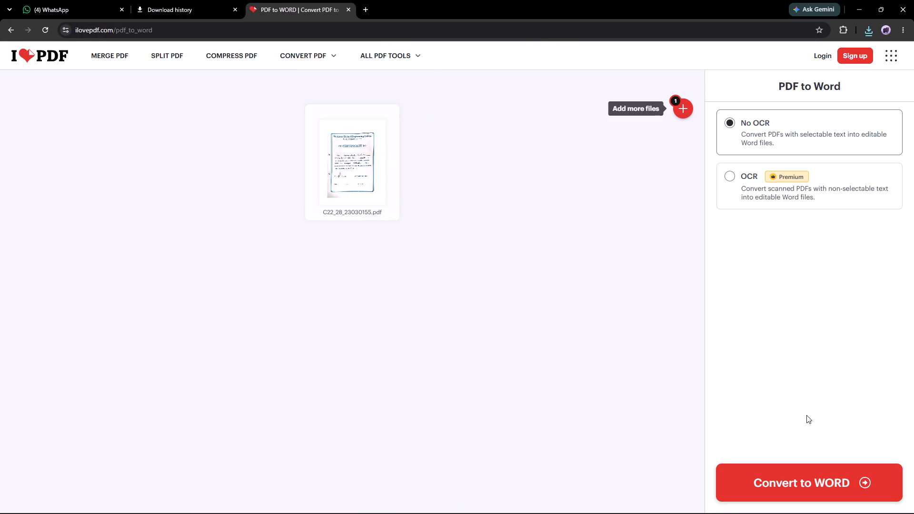
left_click(816, 475)
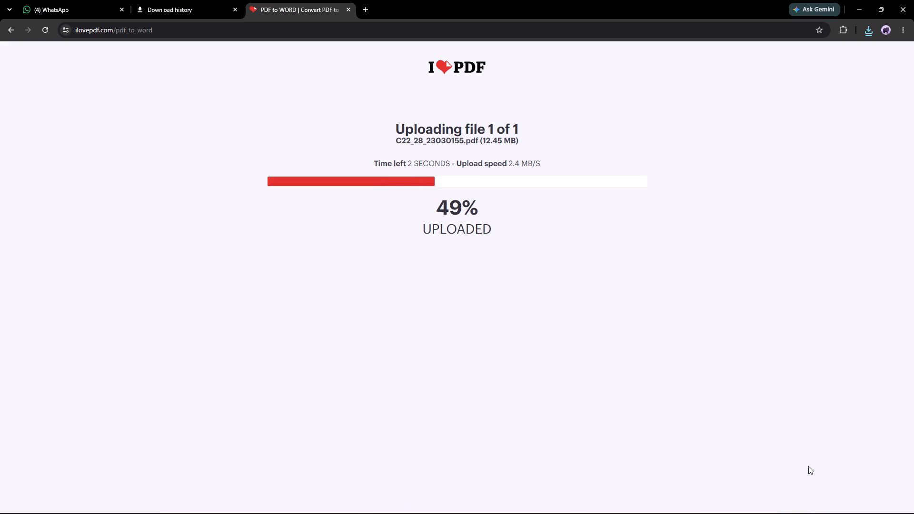
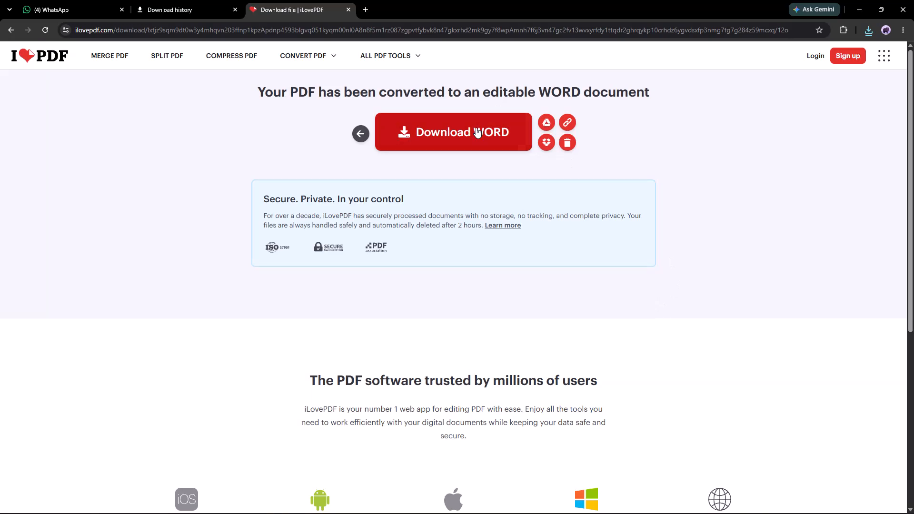
Download the converted Word document and check it in the download history.
left_click(476, 128)
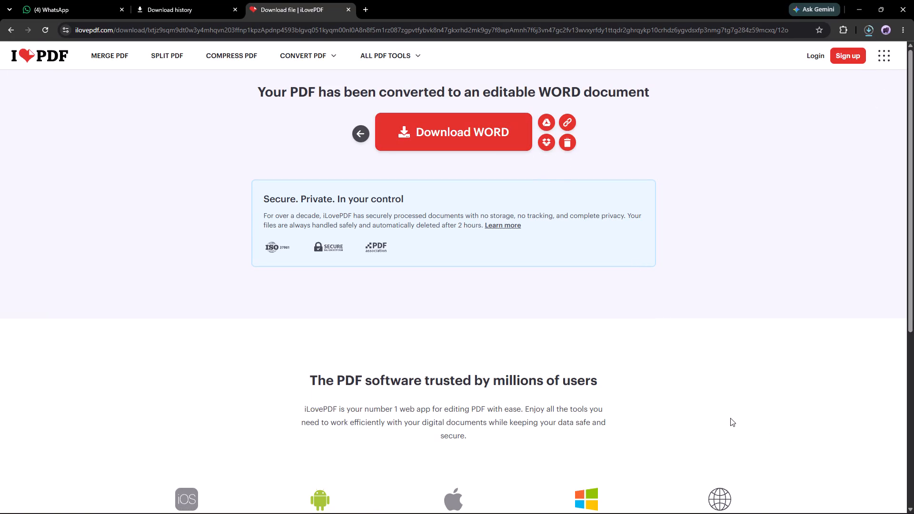
key("ctrl+j")
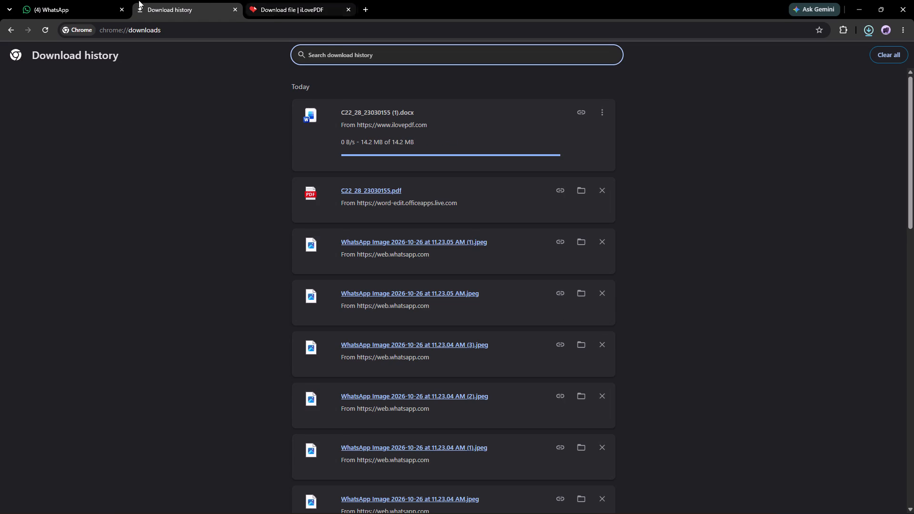
Open Word for the web in a new browser tab and upload C22_28_23030155 (1).docx from Downloads.
left_click(365, 6)
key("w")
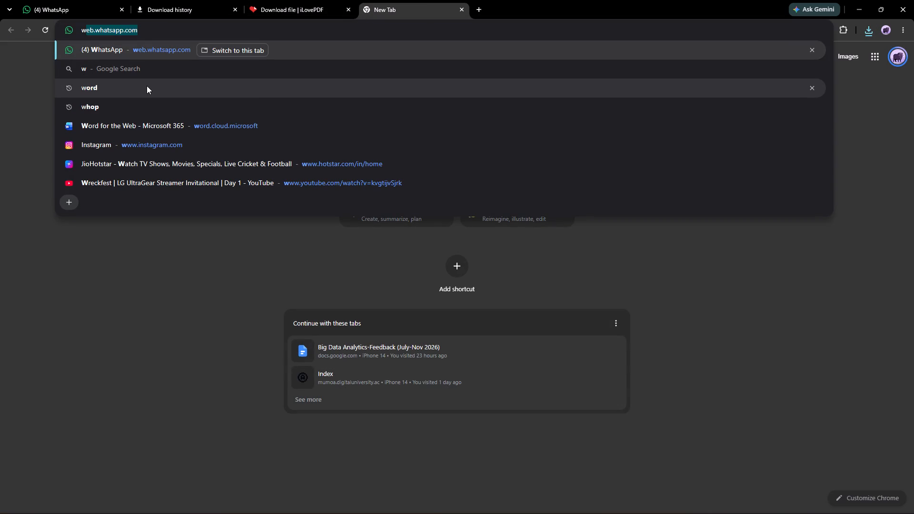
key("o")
key("Return")
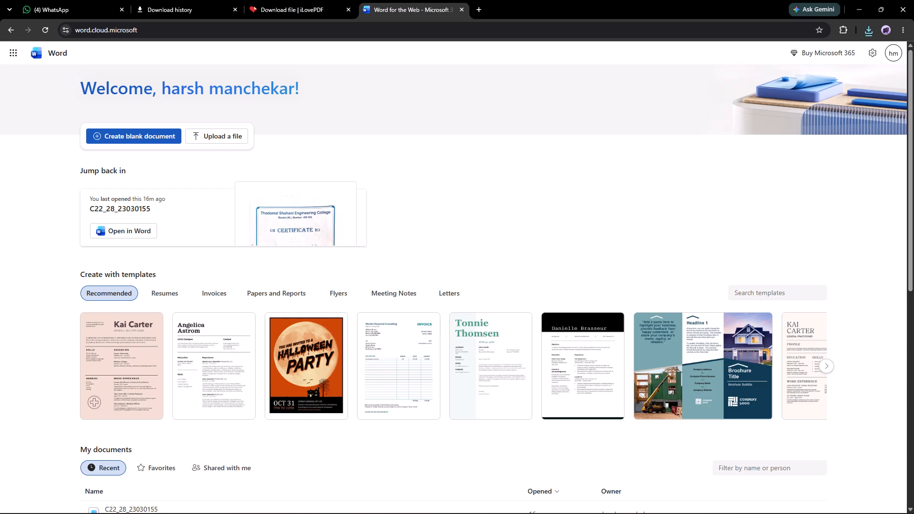
left_click(205, 130)
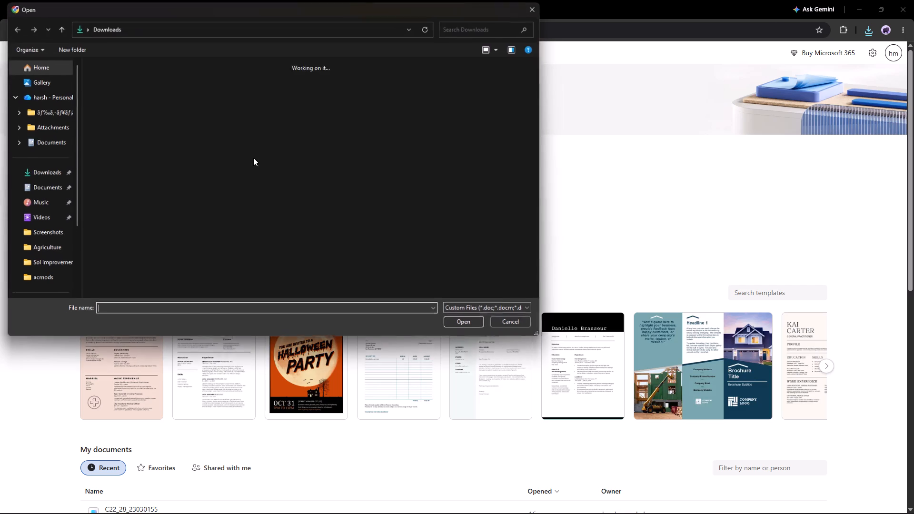
left_click(115, 109)
left_click(457, 327)
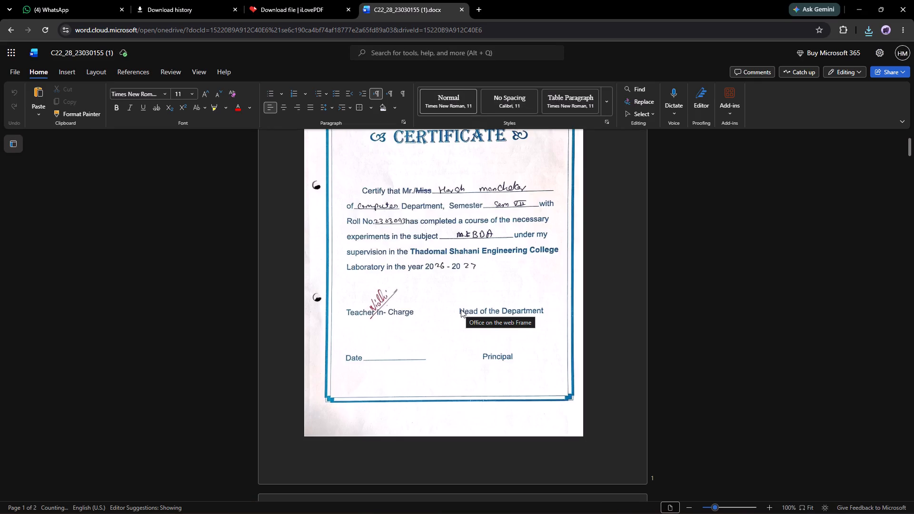
Look through the converted document's pages, from the certificate to Experiment 08, to examine how pictures, headings and page breaks are laid out.
scroll(685, 272, "down", 20)
scroll(685, 272, "down", 10)
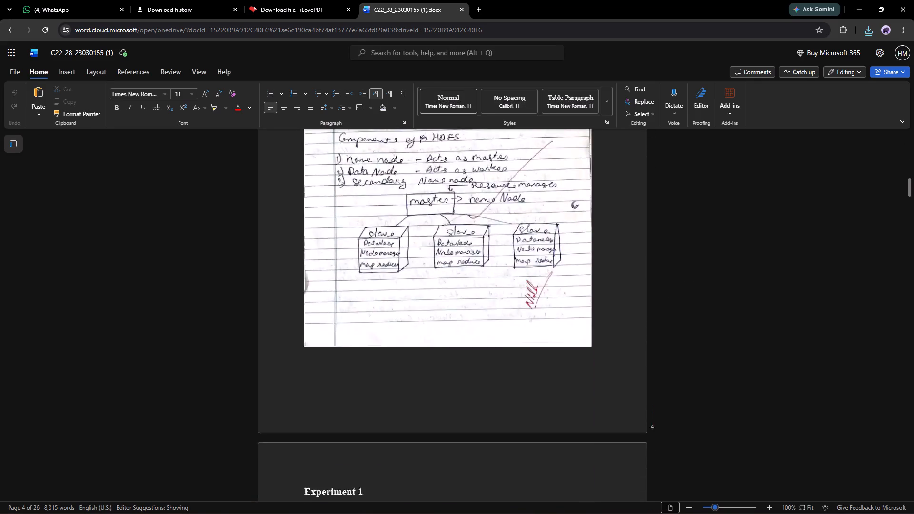
scroll(634, 326, "down", 20)
scroll(634, 326, "down", 3)
left_click_drag(913, 196, 911, 204)
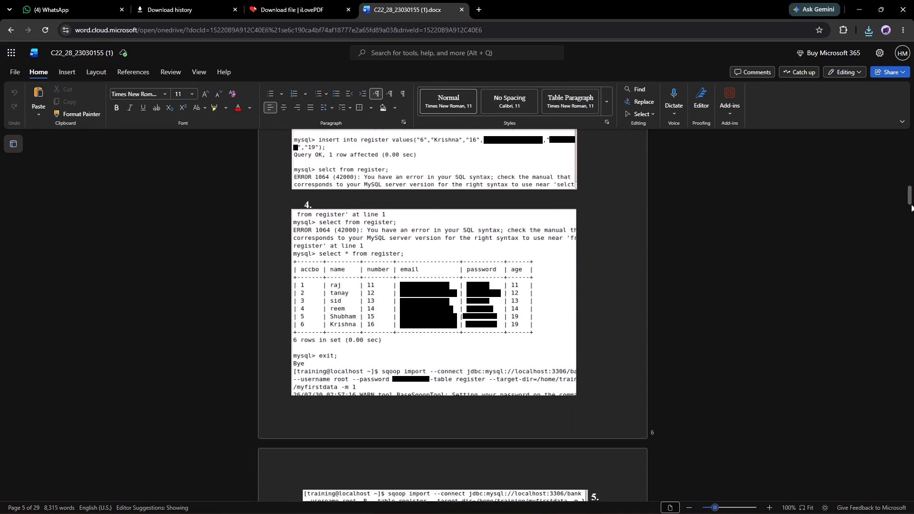
left_click_drag(911, 204, 913, 274)
scroll(628, 263, "down", 6)
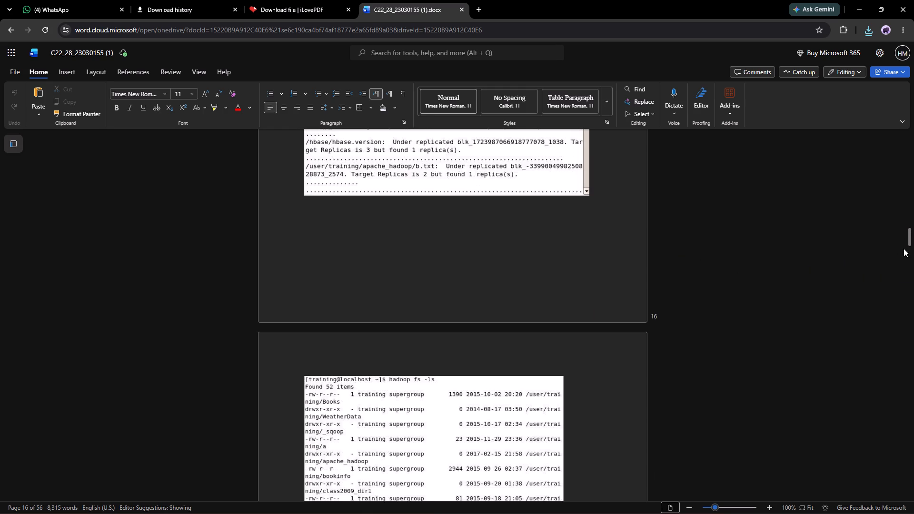
left_click_drag(911, 237, 911, 323)
scroll(636, 265, "down", 4)
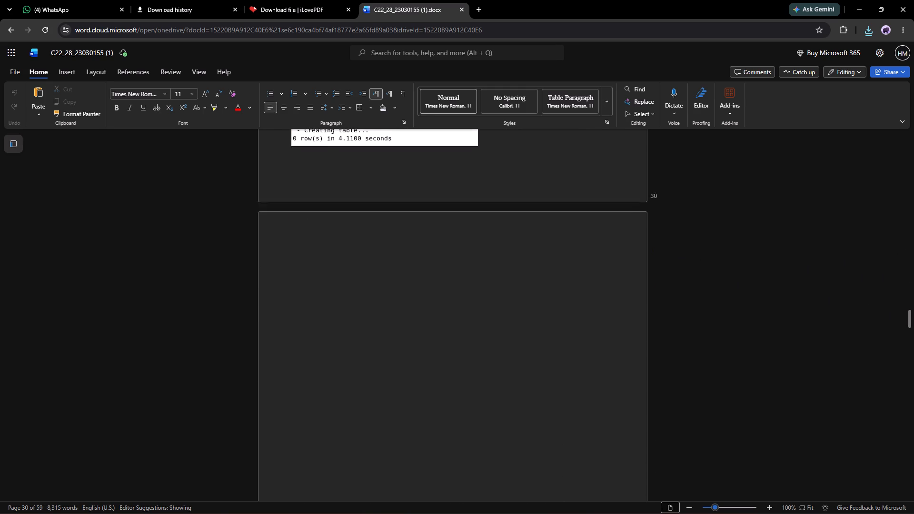
scroll(744, 274, "up", 4)
scroll(728, 280, "down", 12)
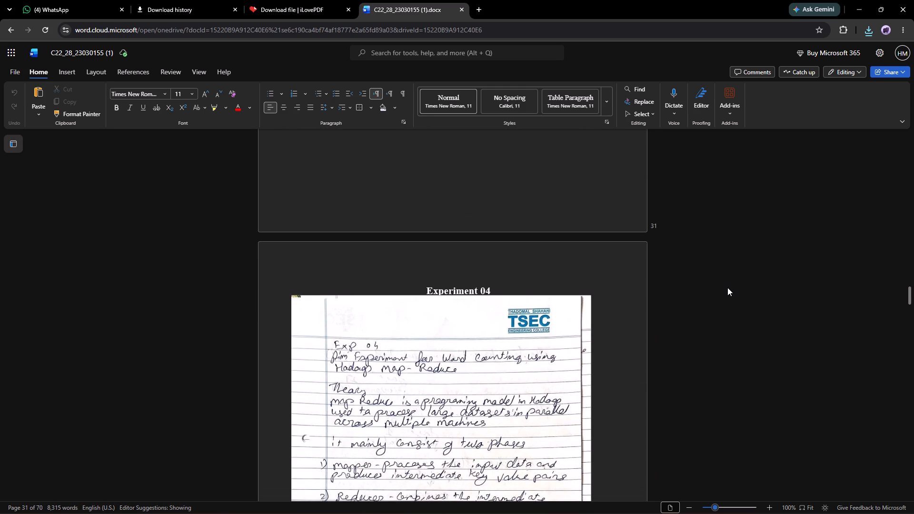
scroll(726, 286, "up", 6)
scroll(527, 260, "up", 5)
scroll(389, 264, "down", 5)
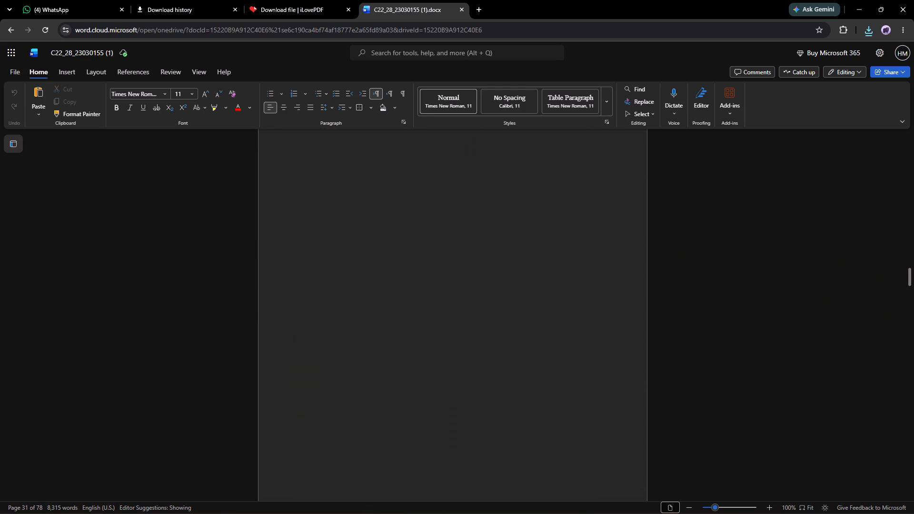
scroll(604, 307, "down", 15)
left_click_drag(909, 277, 904, 372)
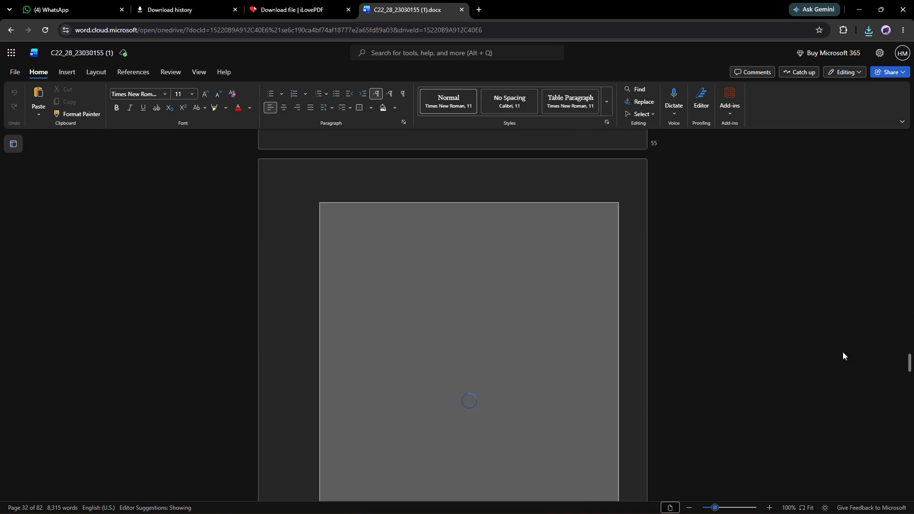
scroll(528, 287, "down", 16)
scroll(538, 290, "down", 17)
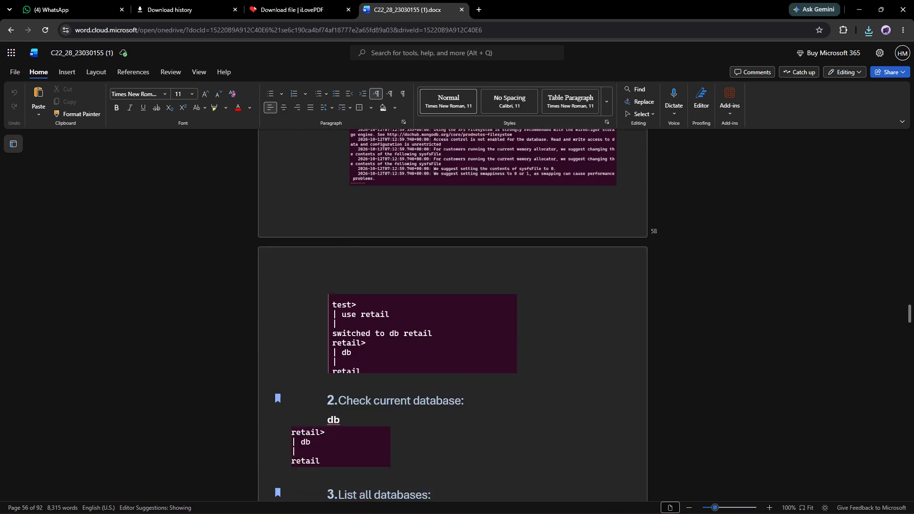
scroll(570, 298, "down", 20)
scroll(570, 298, "down", 20)
scroll(570, 298, "down", 6)
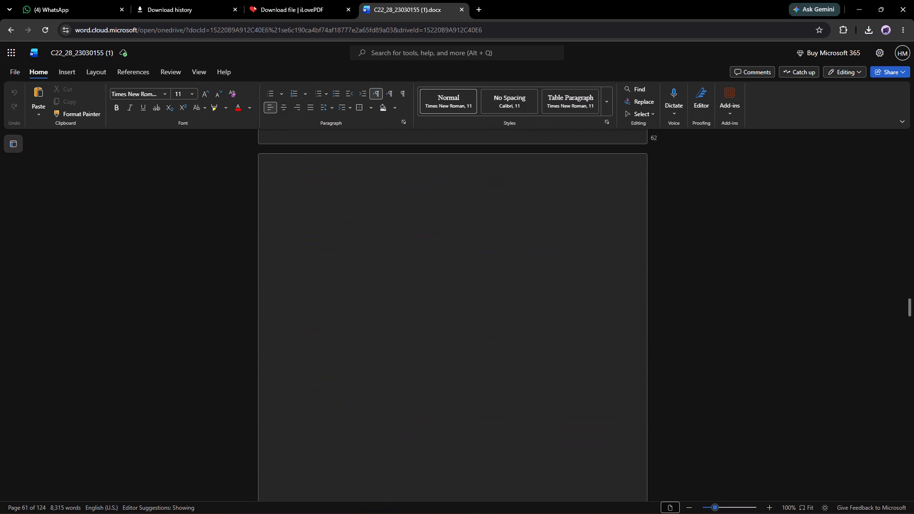
scroll(581, 300, "down", 6)
scroll(581, 299, "down", 20)
scroll(581, 299, "down", 6)
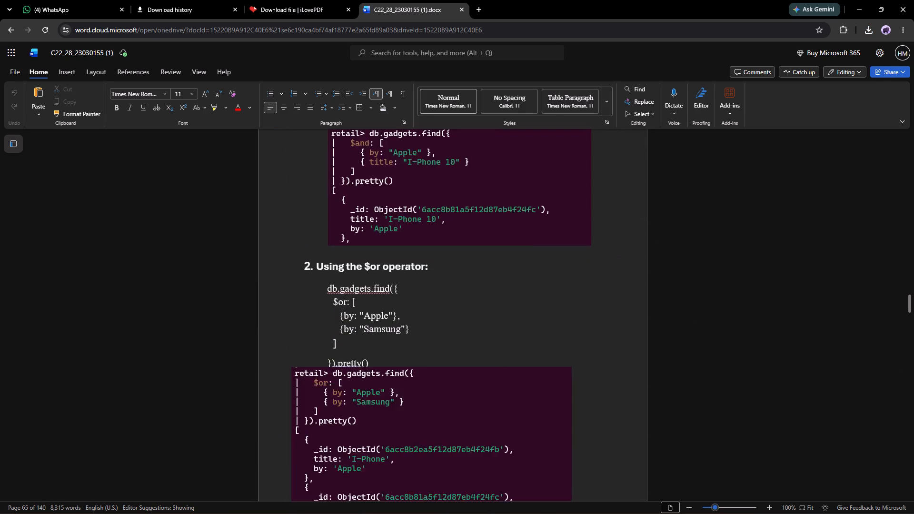
scroll(640, 307, "down", 20)
scroll(640, 307, "down", 20)
scroll(640, 307, "down", 1)
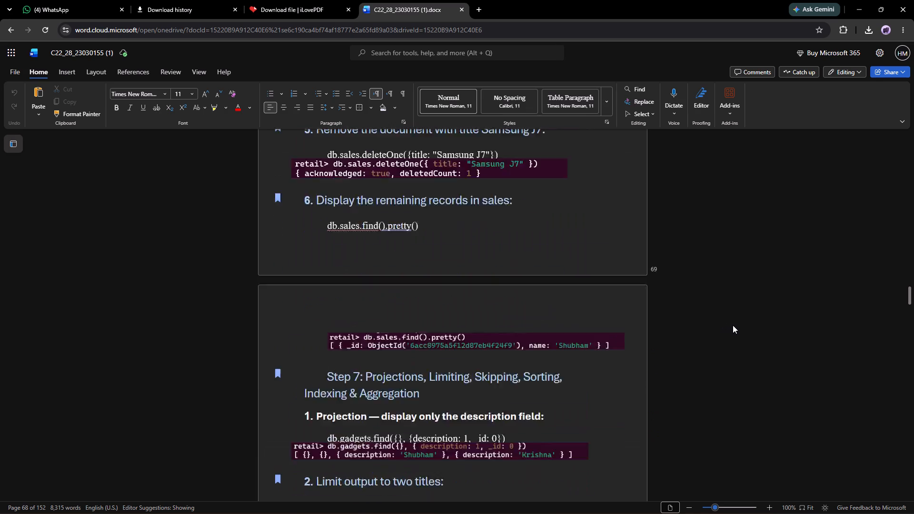
scroll(733, 325, "down", 20)
scroll(733, 325, "down", 10)
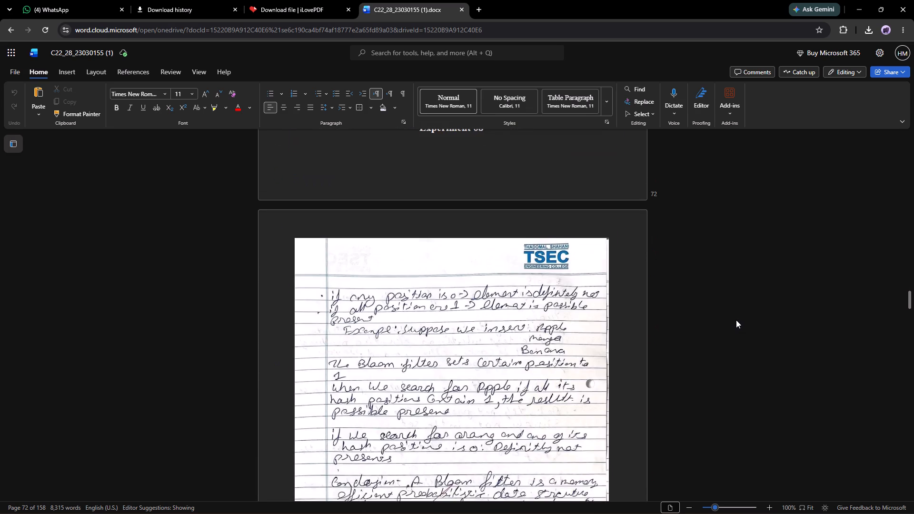
Enlarge the handwritten Exp 8 Bloom filter picture on page 72 to about 6.72" wide by 9.00" high.
scroll(713, 312, "up", 15)
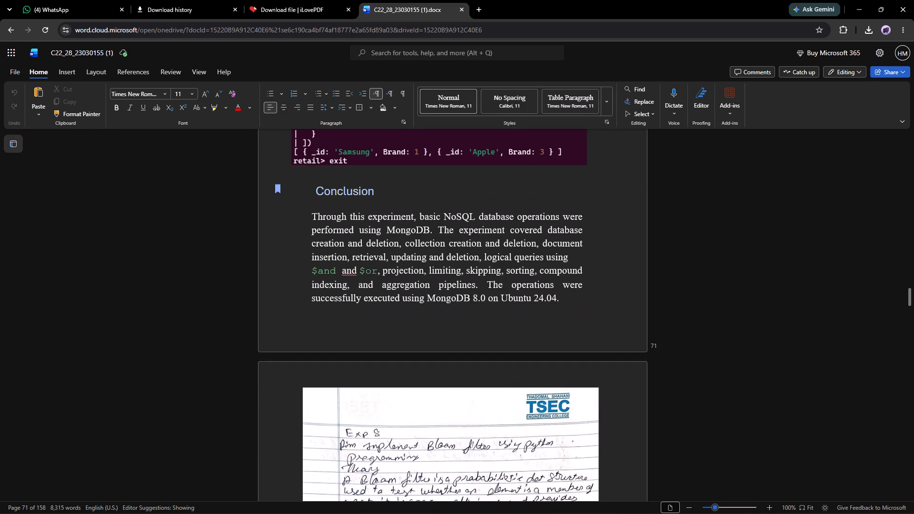
scroll(480, 262, "down", 5)
scroll(584, 366, "down", 3)
left_click(536, 353)
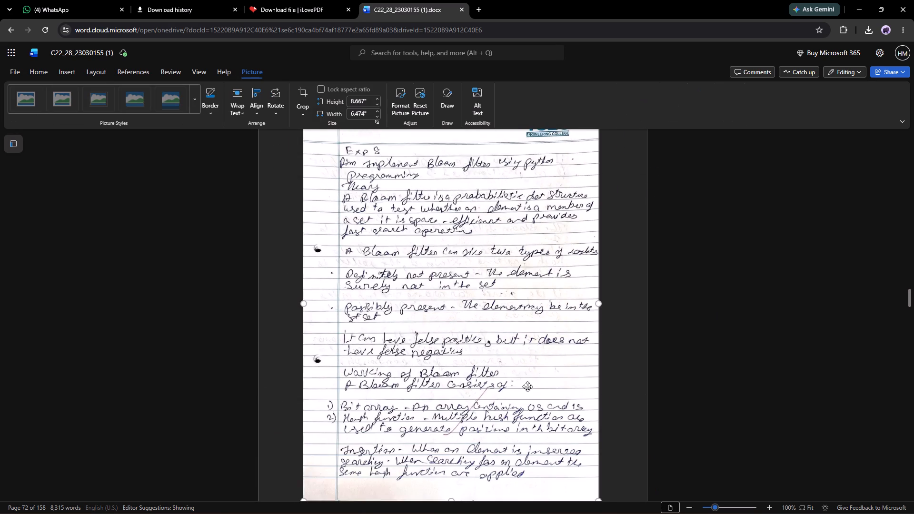
scroll(524, 380, "down", 5)
left_click_drag(600, 265, 612, 286)
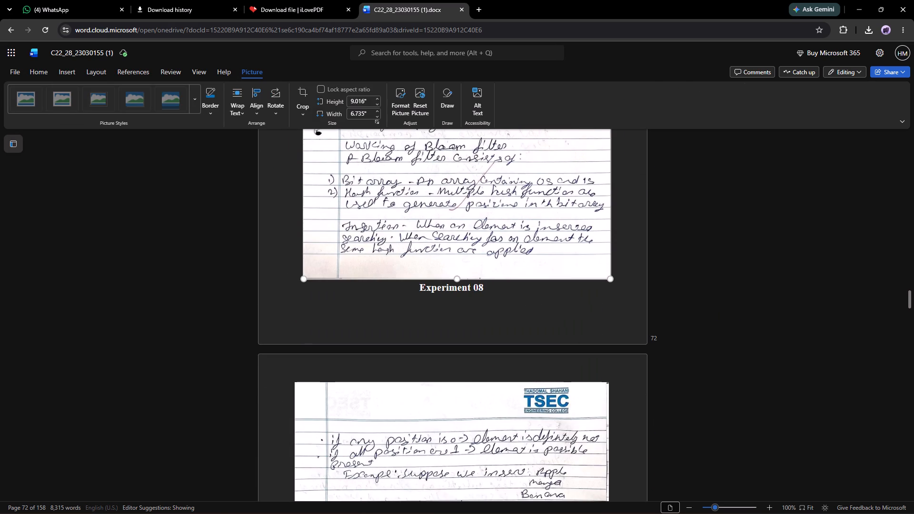
left_click_drag(611, 279, 630, 323)
left_click_drag(629, 306, 637, 319)
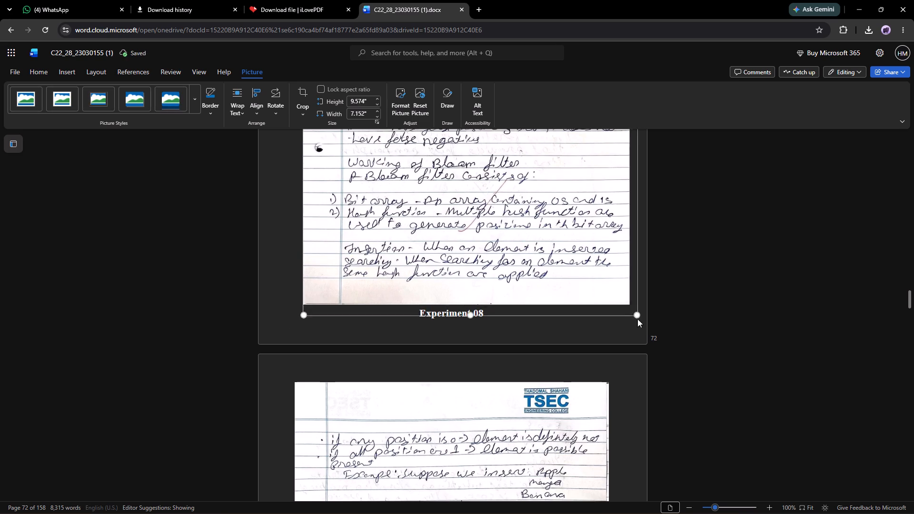
left_click_drag(637, 319, 638, 321)
left_click_drag(636, 316, 589, 277)
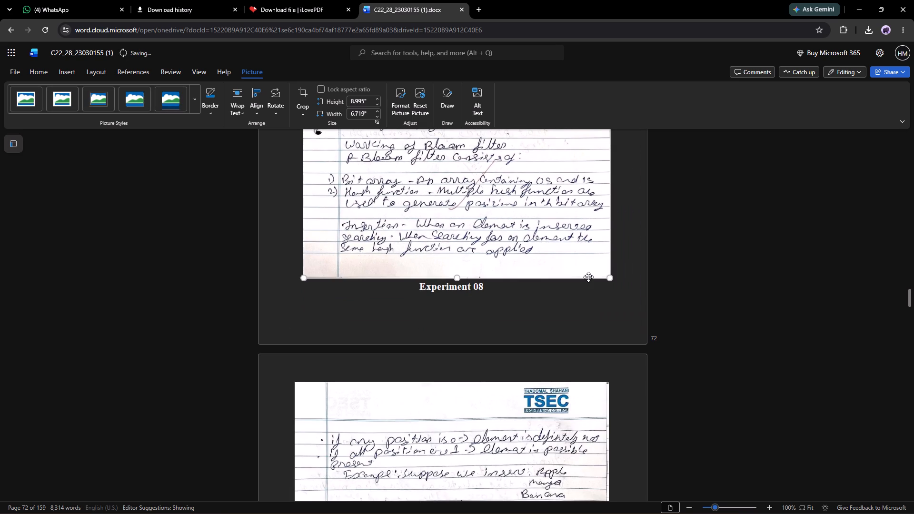
Select the Experiment 08 heading text under the enlarged picture, and place the text cursor just below that heading.
left_click_drag(488, 290, 423, 286)
left_click(527, 308)
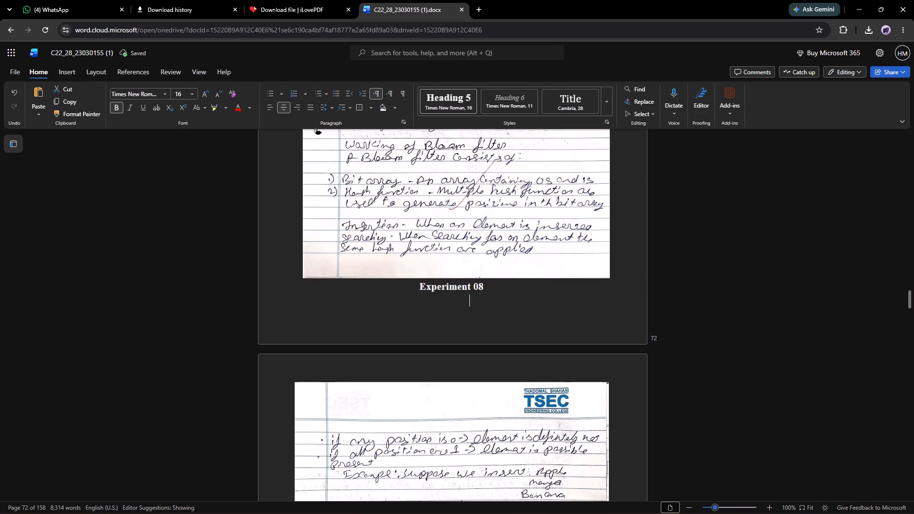
Delete the Experiment 08 heading text beneath the handwritten Bloom filter picture on page 72.
left_click_drag(496, 293, 423, 289)
left_click(419, 289)
triple_click(424, 288)
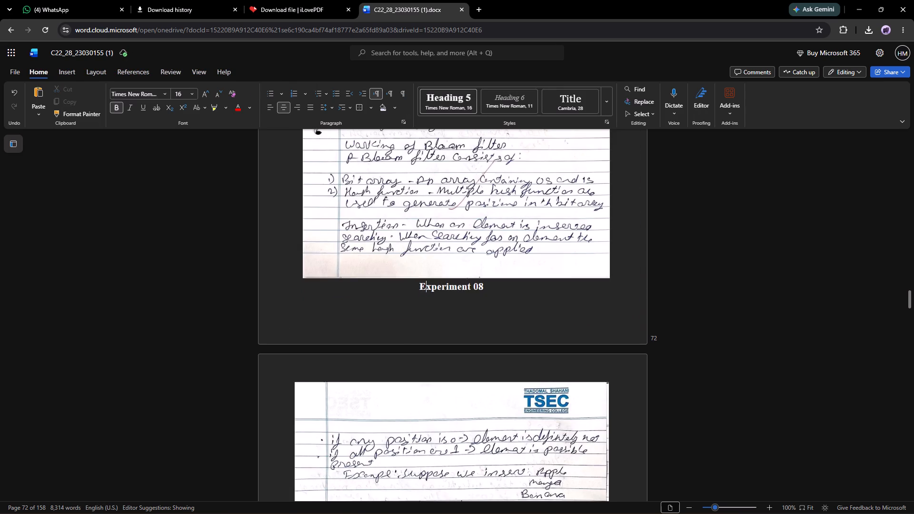
left_click(429, 288)
left_click(483, 295)
left_click_drag(483, 287, 467, 287)
left_click_drag(467, 287, 423, 287)
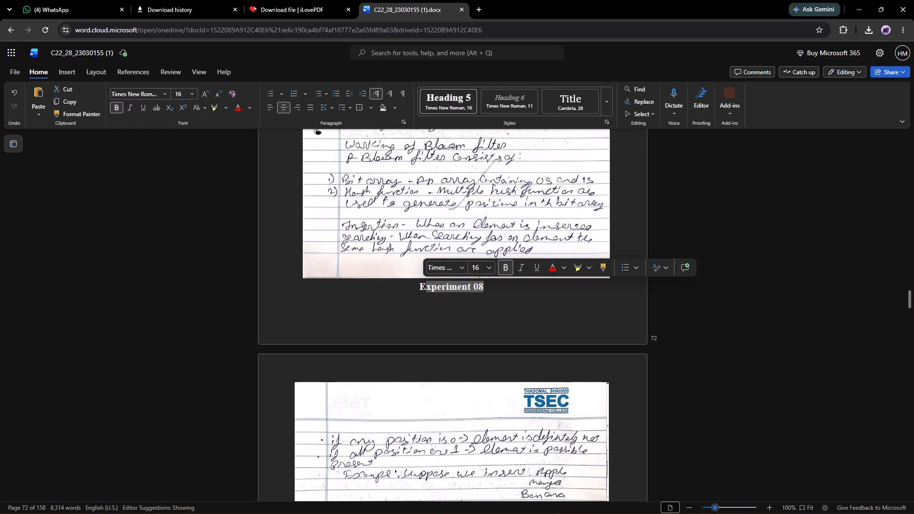
key("BackSpace")
key("BackSpace")
scroll(489, 313, "down", 9)
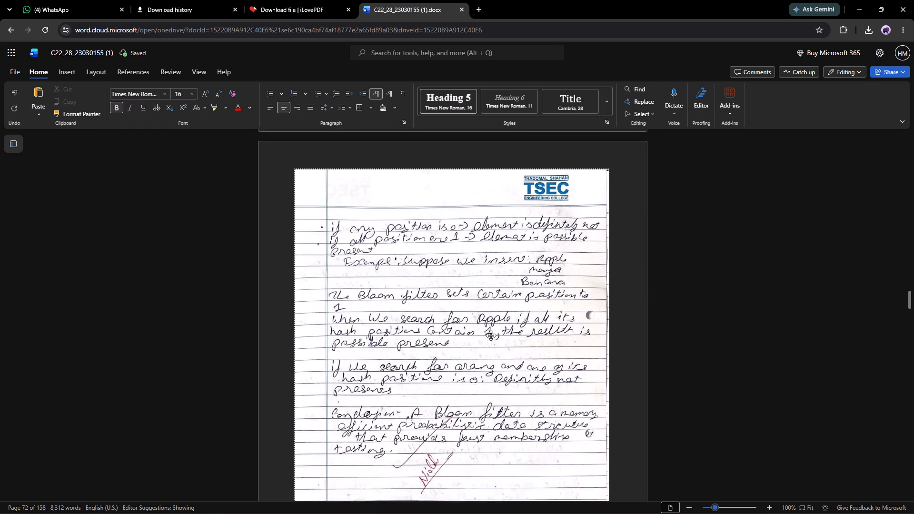
scroll(491, 336, "down", 6)
scroll(498, 342, "down", 16)
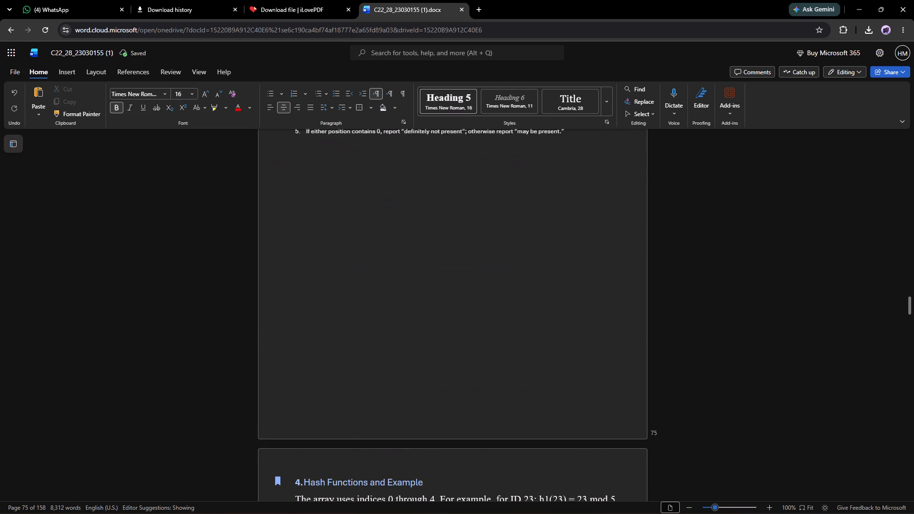
scroll(566, 340, "down", 16)
scroll(495, 366, "down", 10)
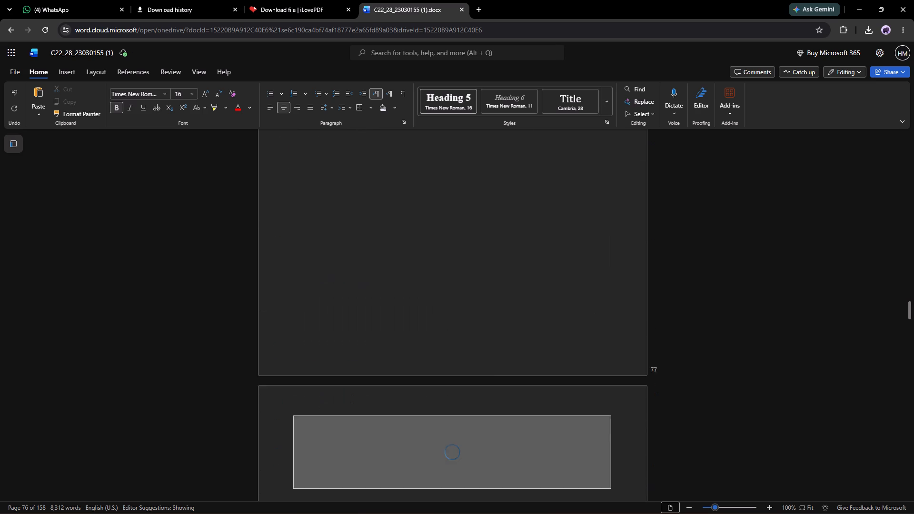
scroll(483, 365, "down", 20)
scroll(483, 365, "down", 16)
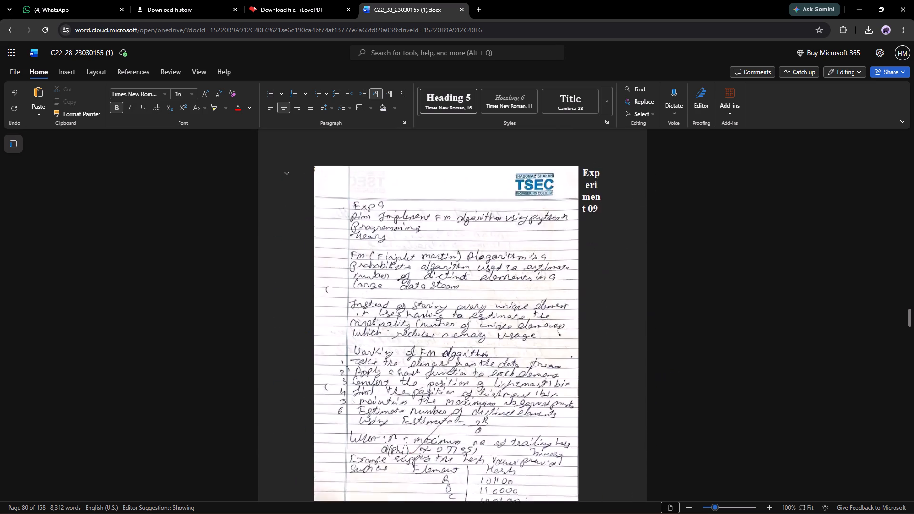
scroll(590, 353, "down", 1)
scroll(575, 352, "up", 6)
scroll(556, 348, "down", 15)
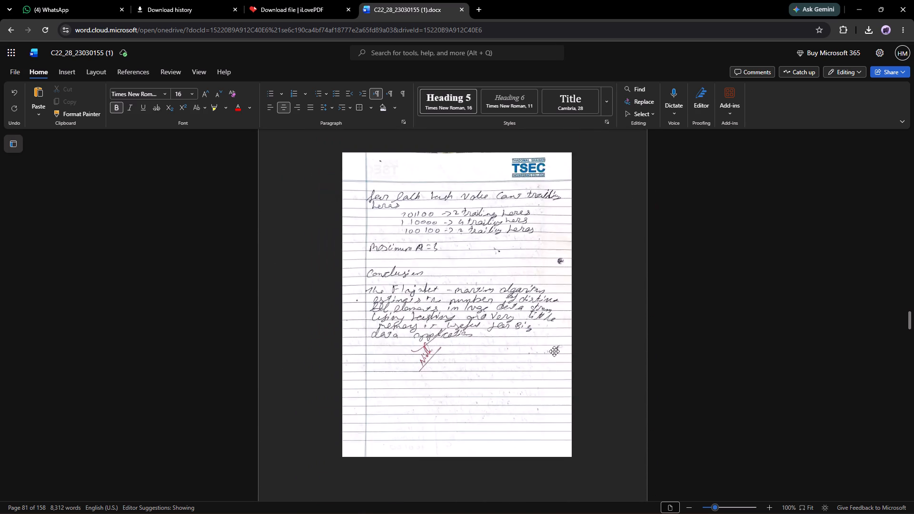
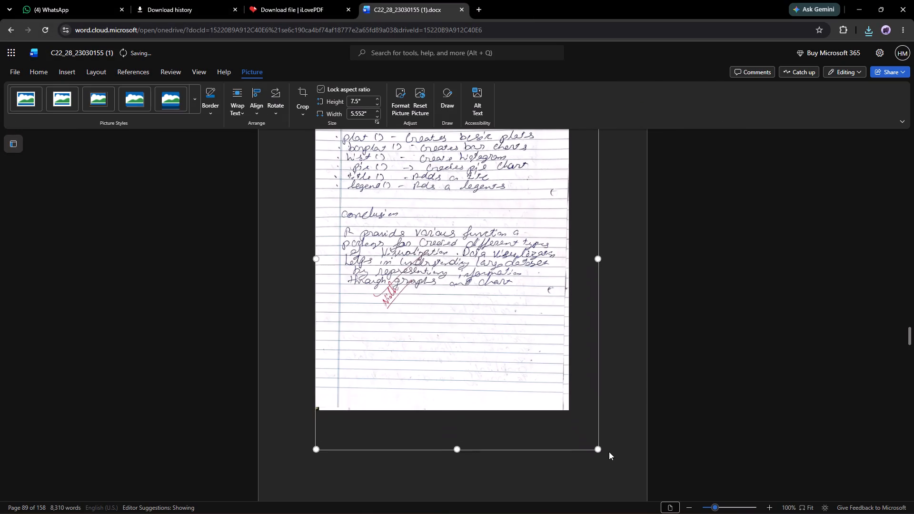
Enlarge the handwritten R visualization functions and conclusion picture on page 89 to about 6.45" wide by 8.71" high.
left_click_drag(609, 452, 614, 465)
scroll(467, 372, "down", 4)
scroll(466, 375, "up", 7)
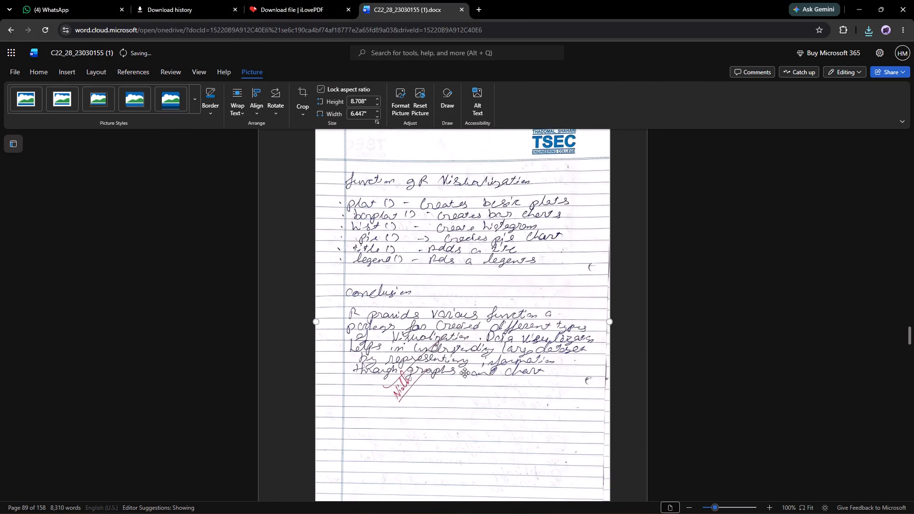
scroll(464, 373, "down", 10)
scroll(499, 356, "down", 4)
left_click(657, 365)
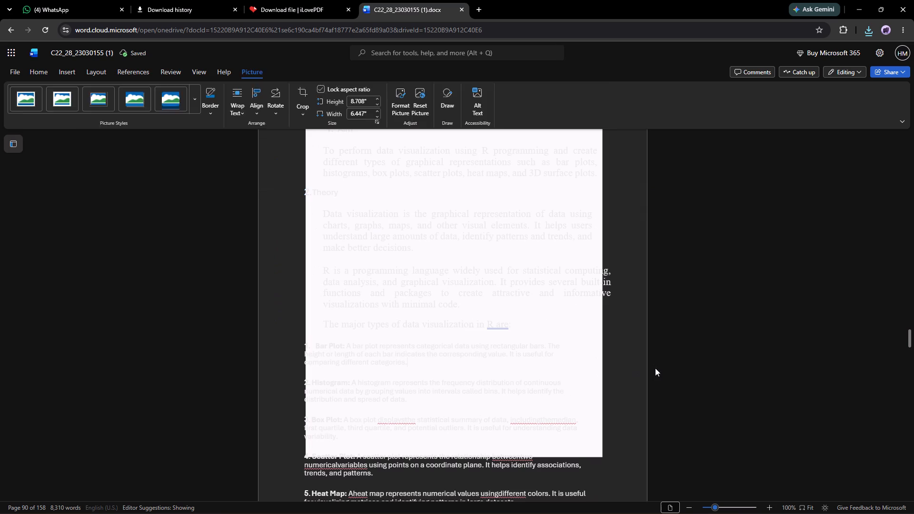
Look through the R data visualization experiment from page 90 to page 96 to examine its text, code and picture layout.
scroll(646, 369, "down", 10)
scroll(419, 346, "down", 8)
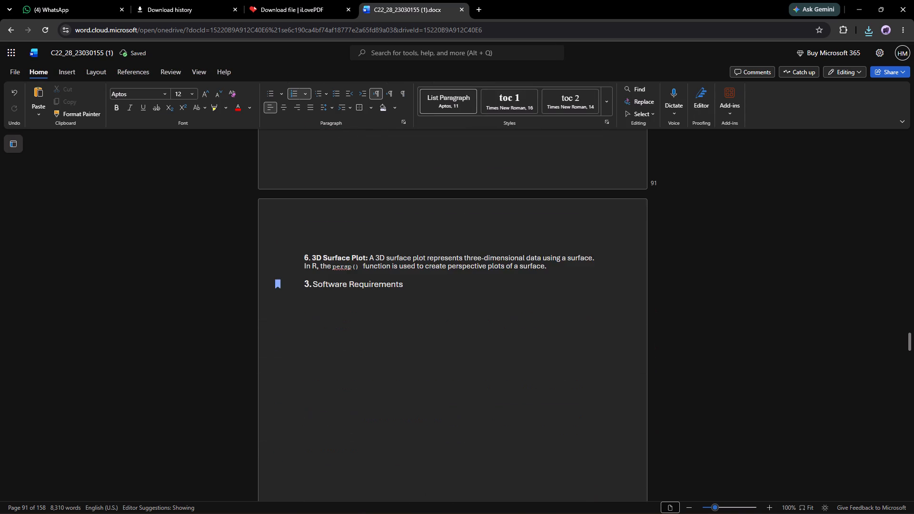
scroll(371, 336, "down", 10)
scroll(385, 336, "down", 15)
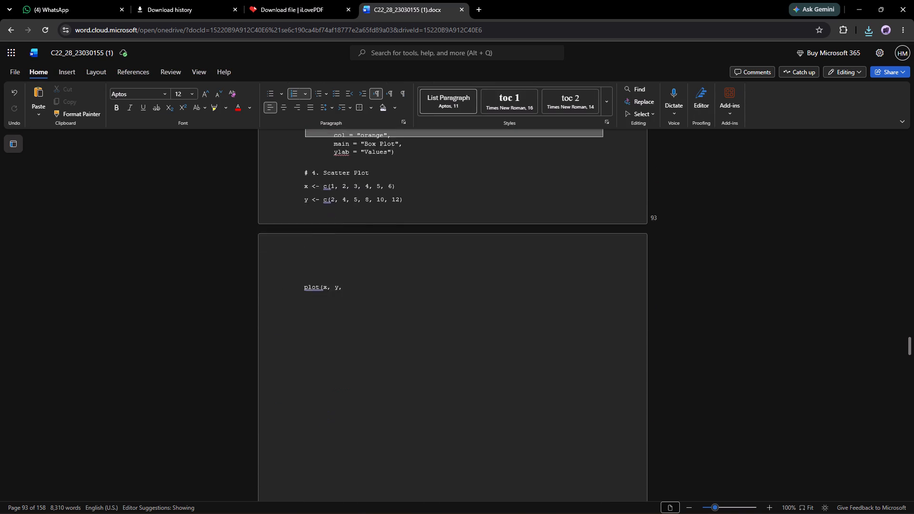
scroll(455, 351, "down", 15)
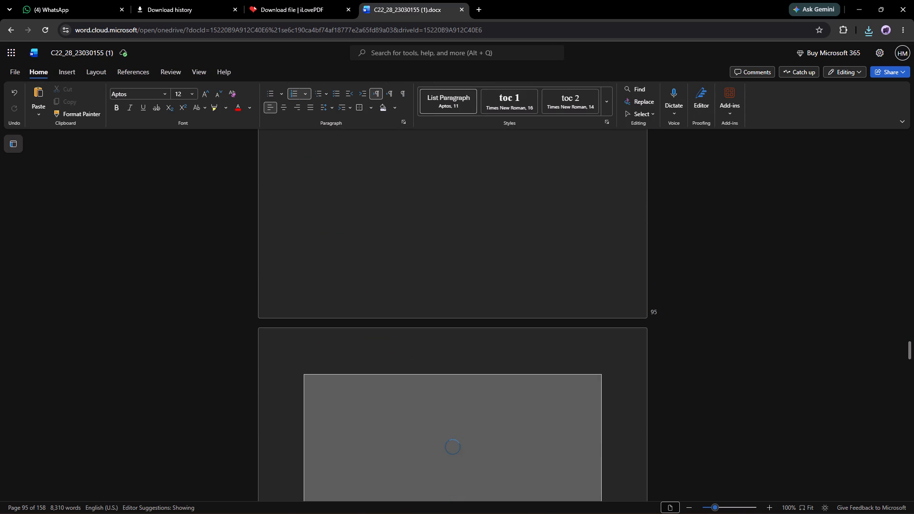
scroll(622, 352, "down", 6)
scroll(391, 321, "up", 4)
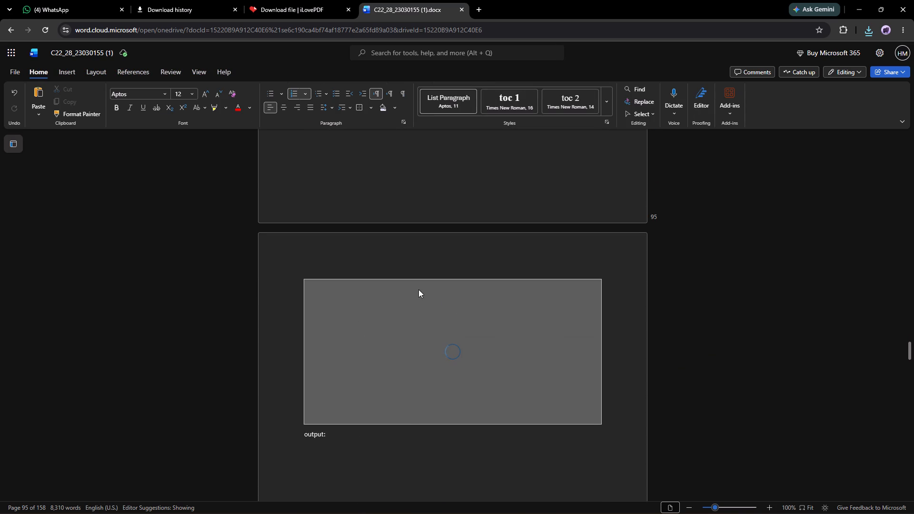
Look through the pages from the plot outputs past the Assignment 01 scans to the Mini Project title page to check picture and heading layout.
scroll(504, 265, "down", 5)
scroll(598, 277, "down", 5)
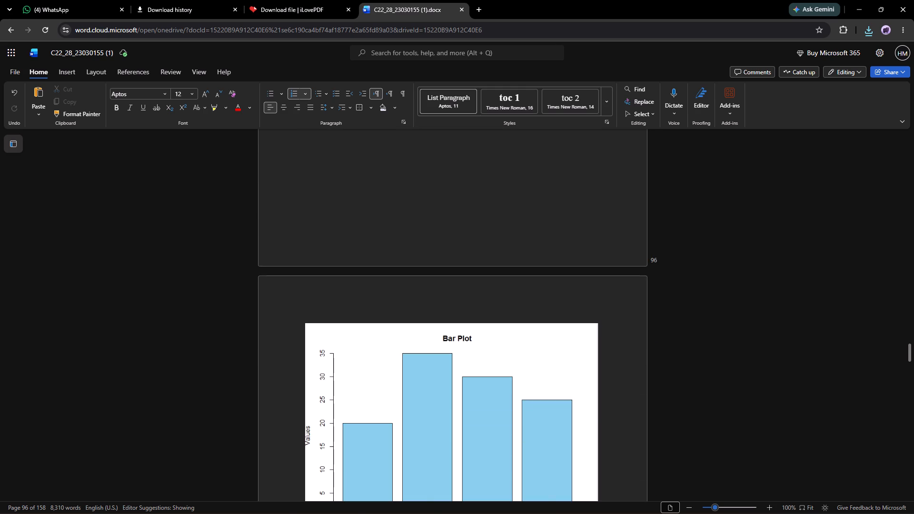
scroll(613, 284, "down", 11)
scroll(666, 326, "down", 15)
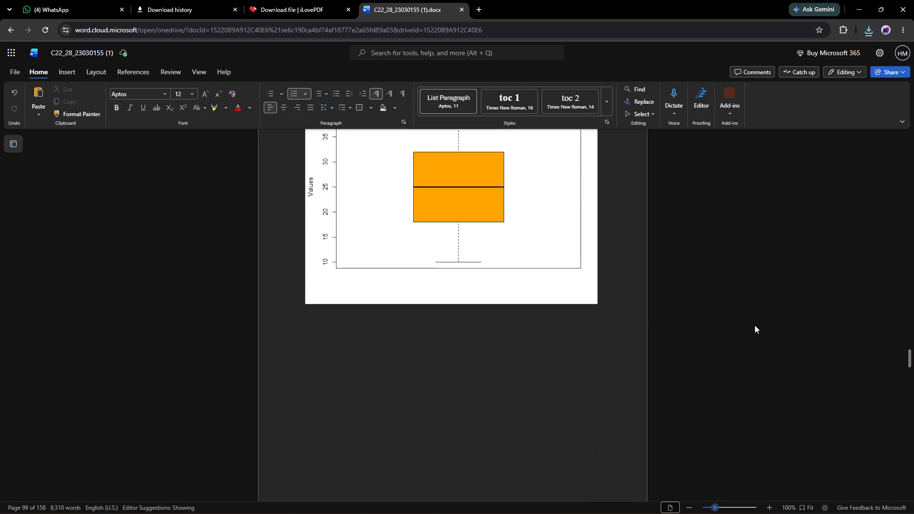
scroll(755, 325, "down", 20)
scroll(755, 325, "down", 15)
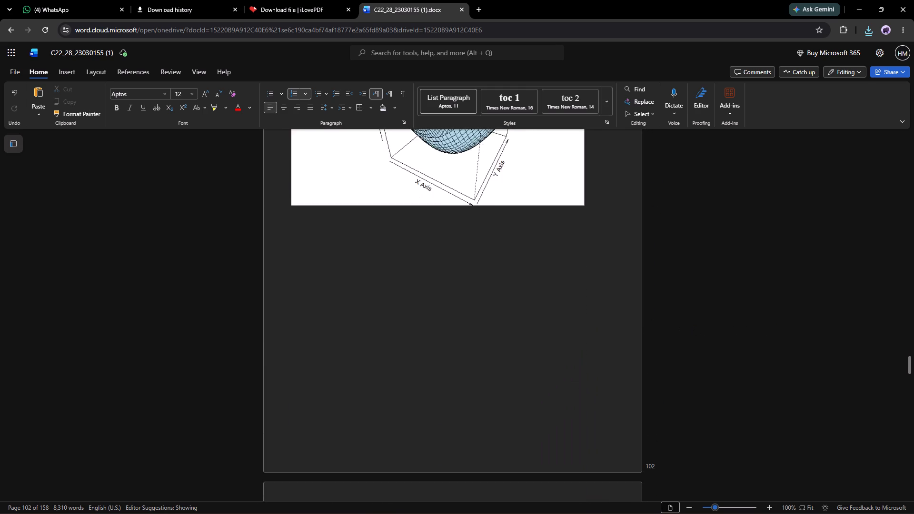
scroll(565, 315, "down", 10)
scroll(602, 327, "up", 5)
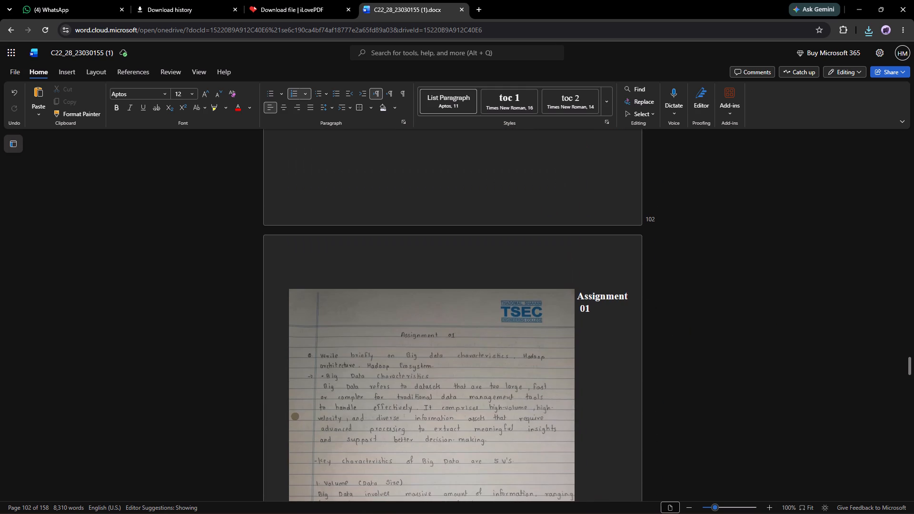
scroll(631, 322, "down", 20)
scroll(631, 322, "down", 11)
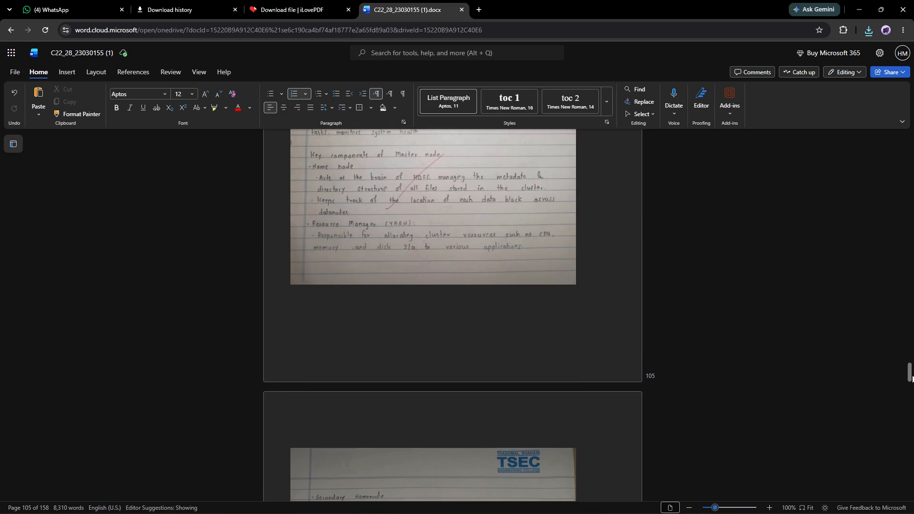
left_click_drag(909, 368, 909, 376)
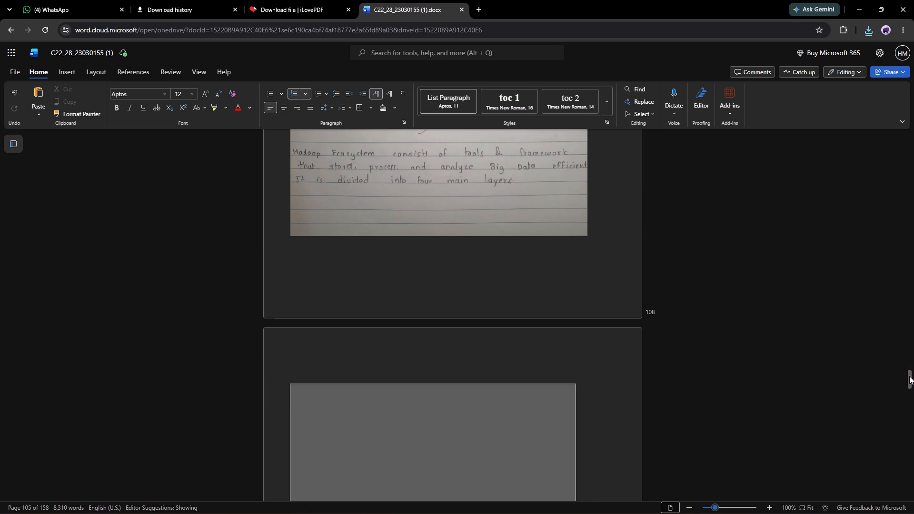
left_click_drag(909, 376, 911, 390)
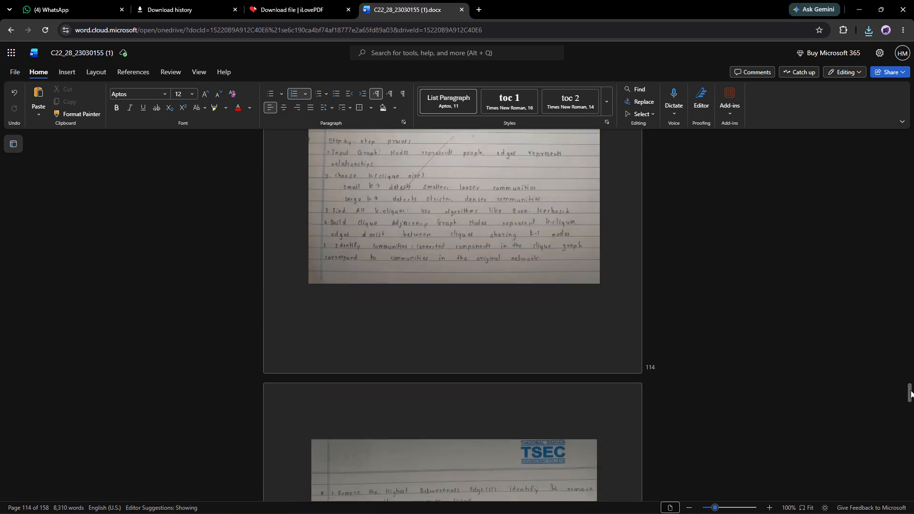
left_click_drag(911, 390, 911, 395)
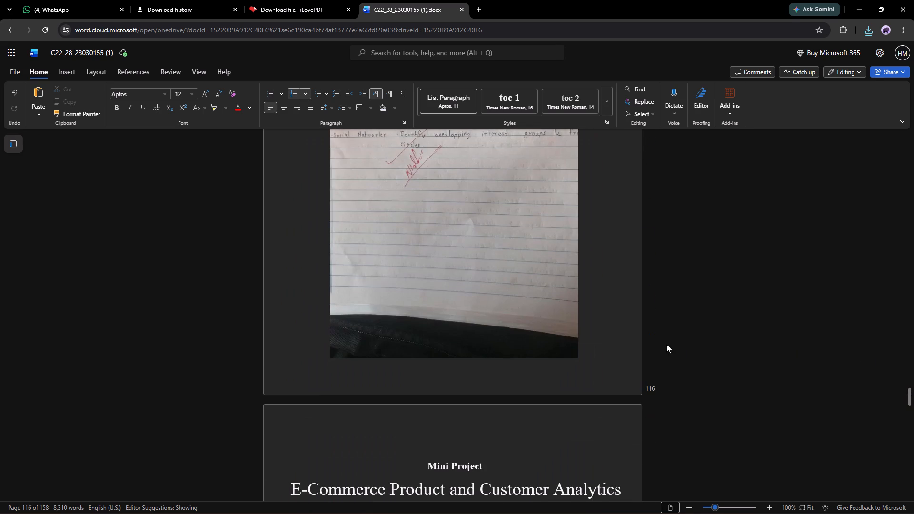
scroll(584, 330, "down", 5)
scroll(535, 317, "down", 6)
scroll(477, 322, "up", 3)
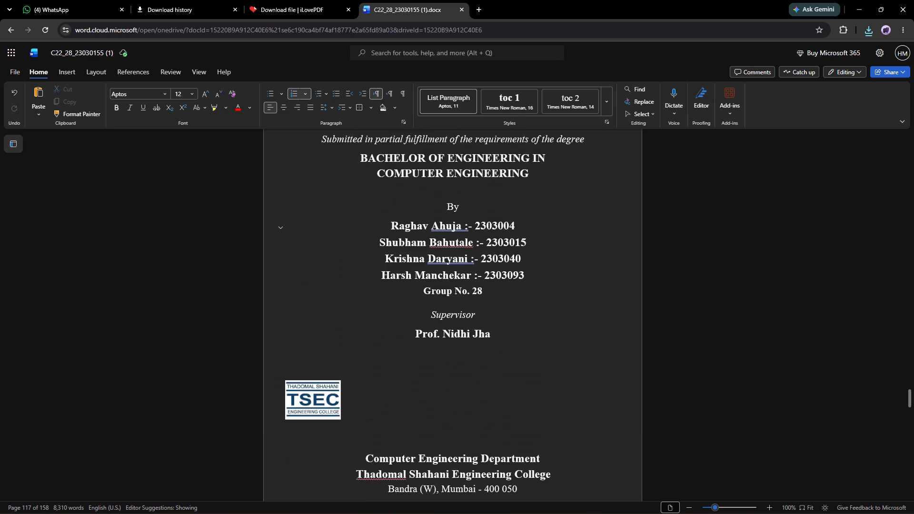
Review the handwritten assignment pages again from the Mini Project title page back to the Assignment 01 heading and the plot page before it.
scroll(484, 265, "up", 17)
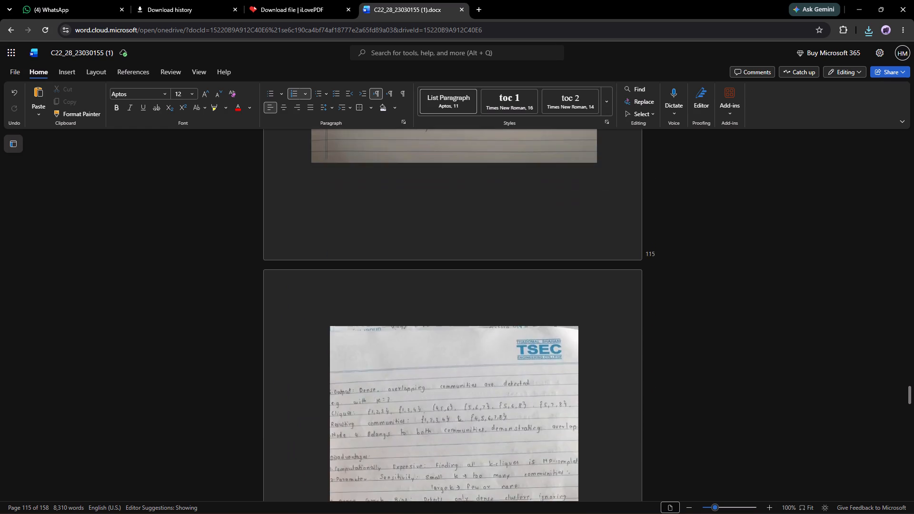
scroll(521, 260, "up", 20)
scroll(521, 260, "up", 15)
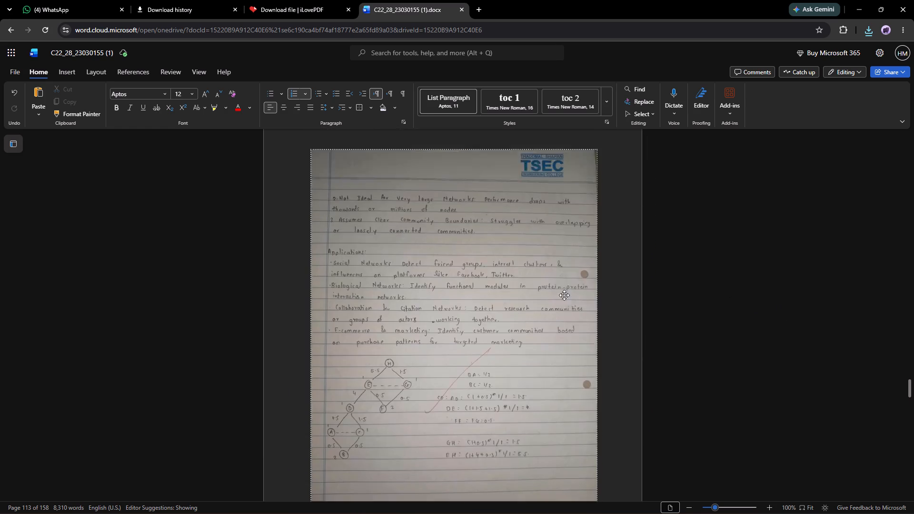
scroll(564, 295, "up", 20)
scroll(564, 295, "up", 6)
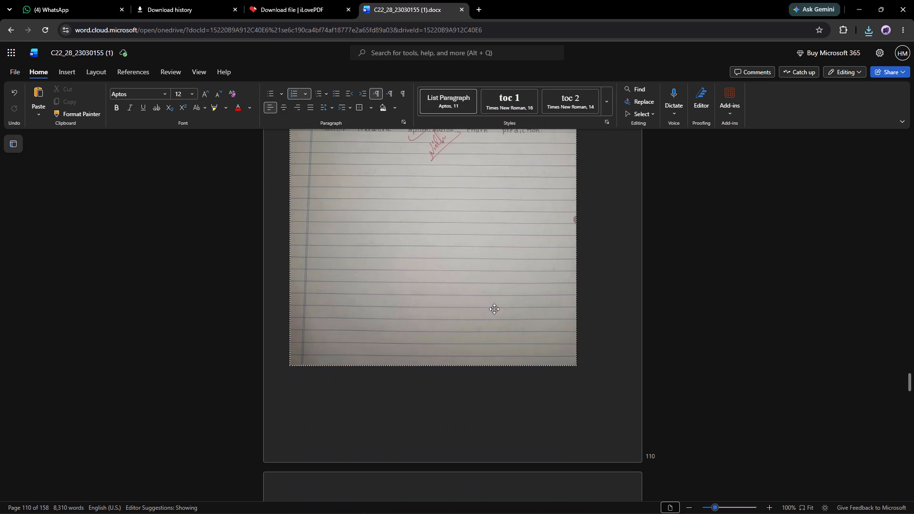
scroll(580, 324, "down", 5)
scroll(559, 322, "up", 20)
scroll(559, 322, "up", 4)
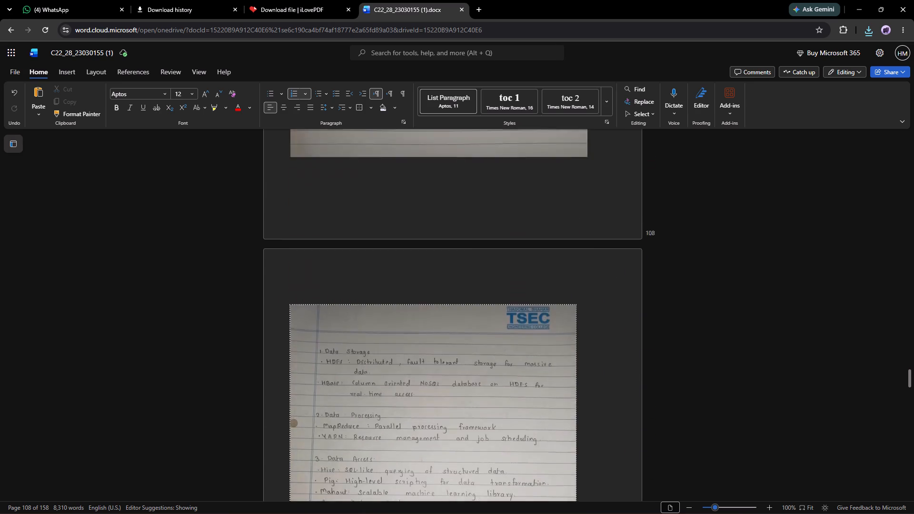
scroll(500, 322, "up", 20)
scroll(500, 322, "up", 14)
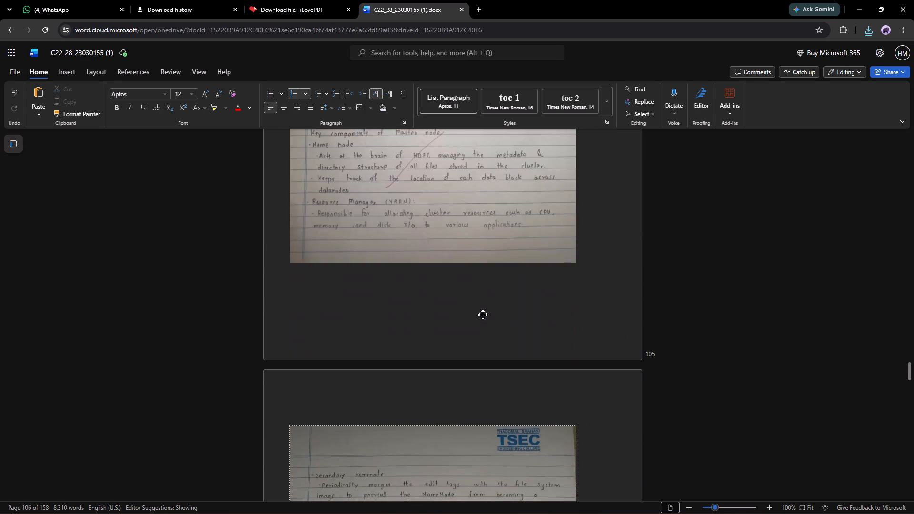
scroll(483, 315, "up", 20)
scroll(483, 315, "up", 14)
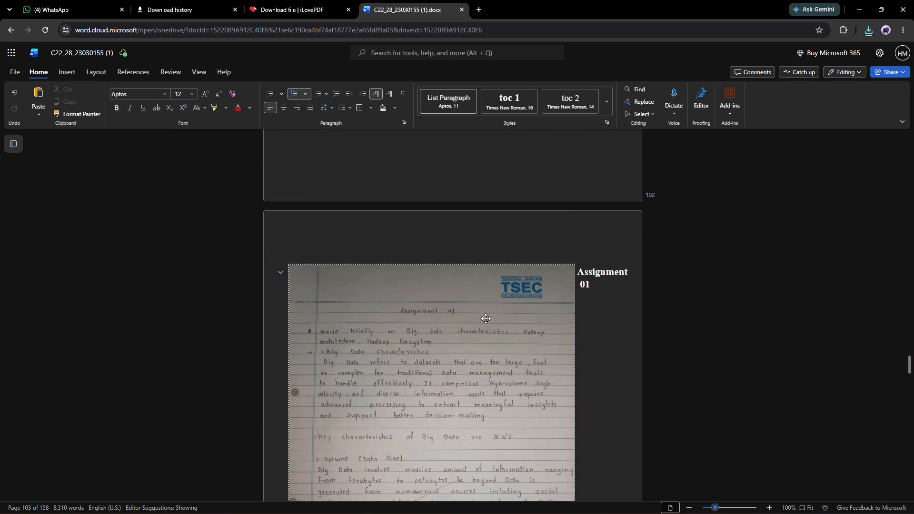
scroll(486, 318, "up", 4)
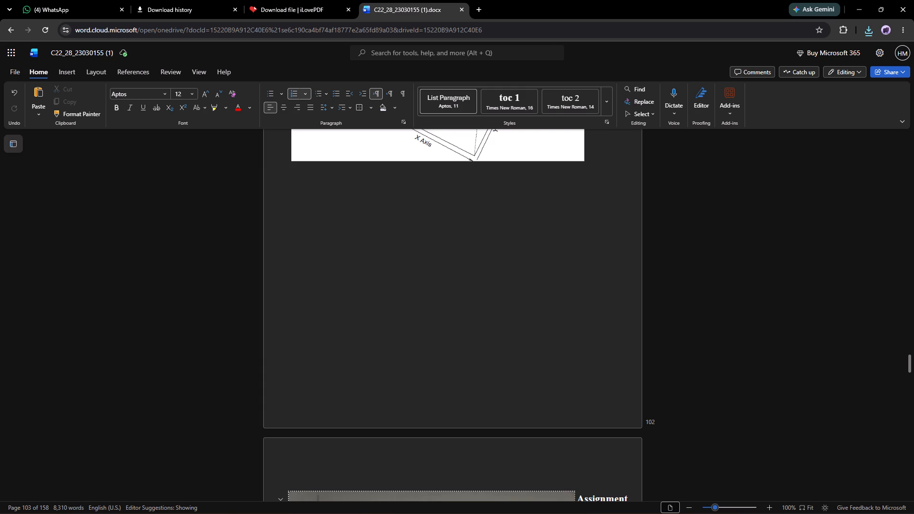
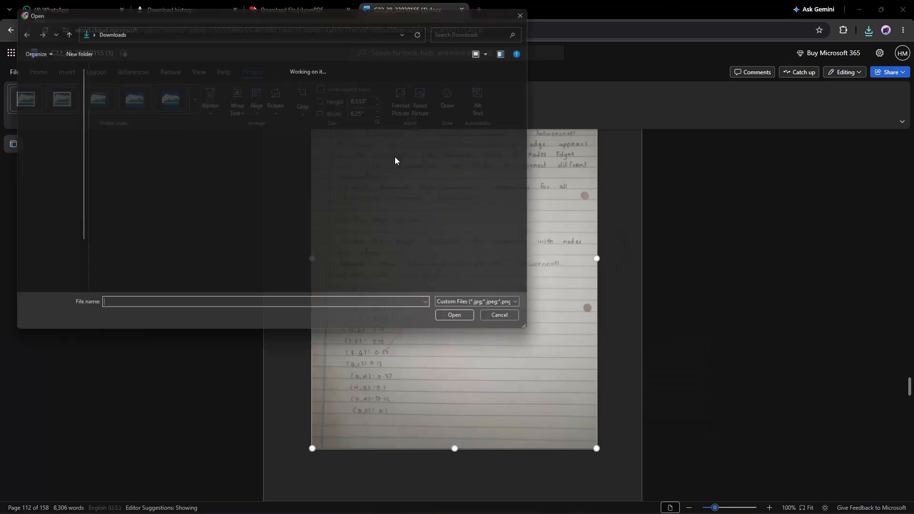
Replace the handwritten picture on page 112 with "WhatsApp Image 2026-10-26 at 11.39.51 AM (2).jpeg" from Downloads.
left_click(113, 90)
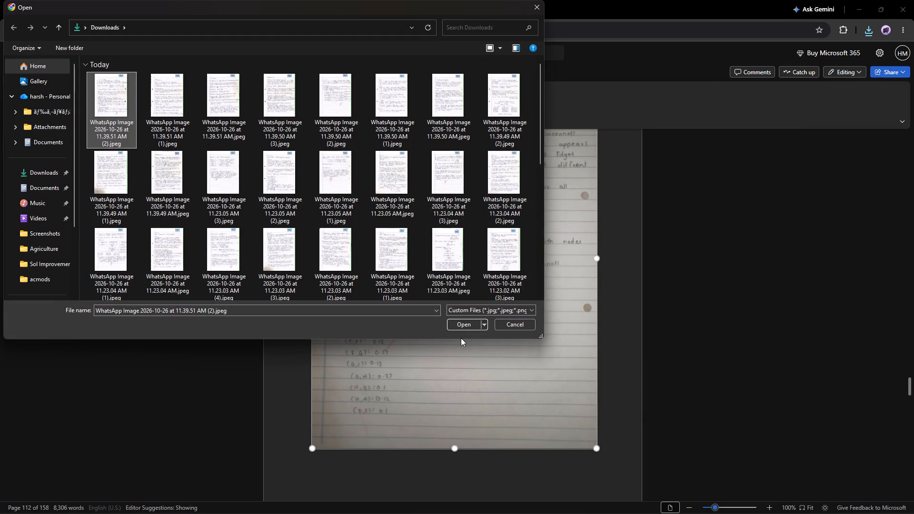
left_click(456, 323)
Enlarge the replacement handwritten picture on page 112 to about 6.74" wide by 8.88" high.
left_click_drag(572, 414, 630, 476)
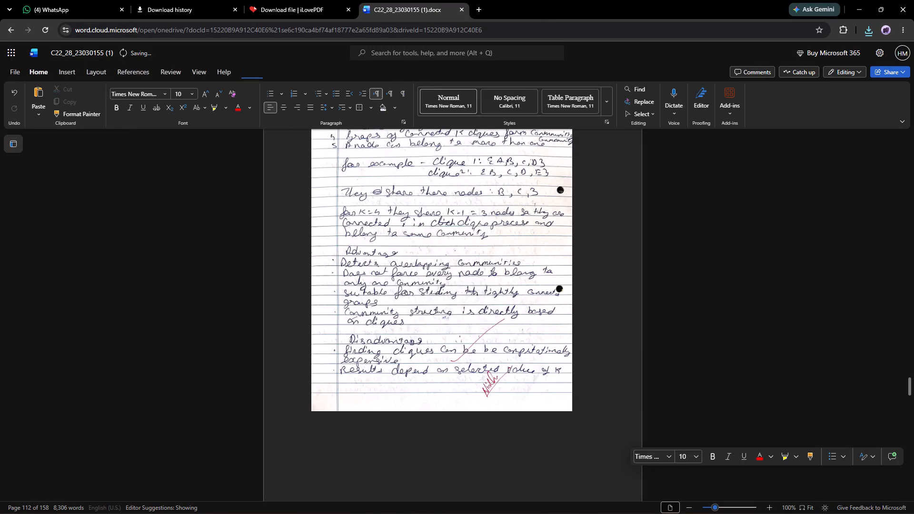
left_click(513, 357)
left_click_drag(569, 411, 612, 478)
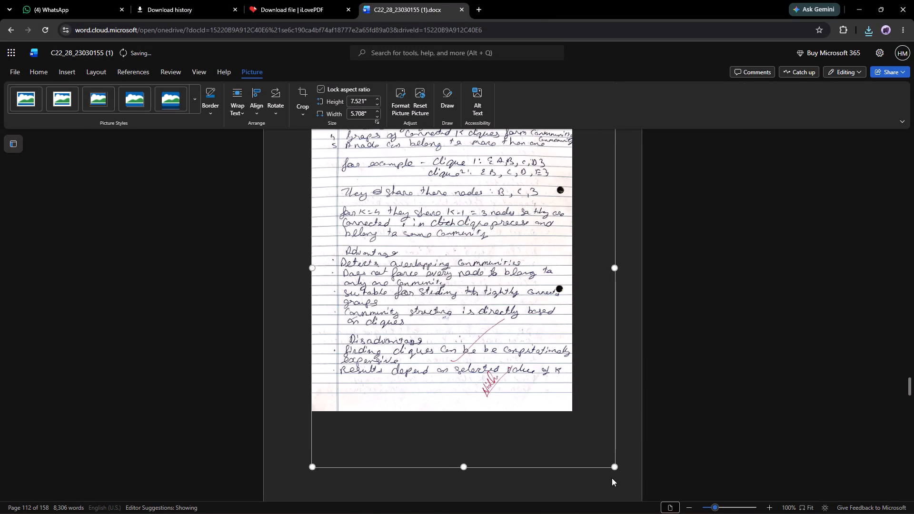
left_click_drag(612, 478, 616, 485)
Delete the four old handwritten community detection pictures on pages 113 to 116.
scroll(554, 430, "down", 5)
scroll(507, 370, "down", 4)
left_click(492, 362)
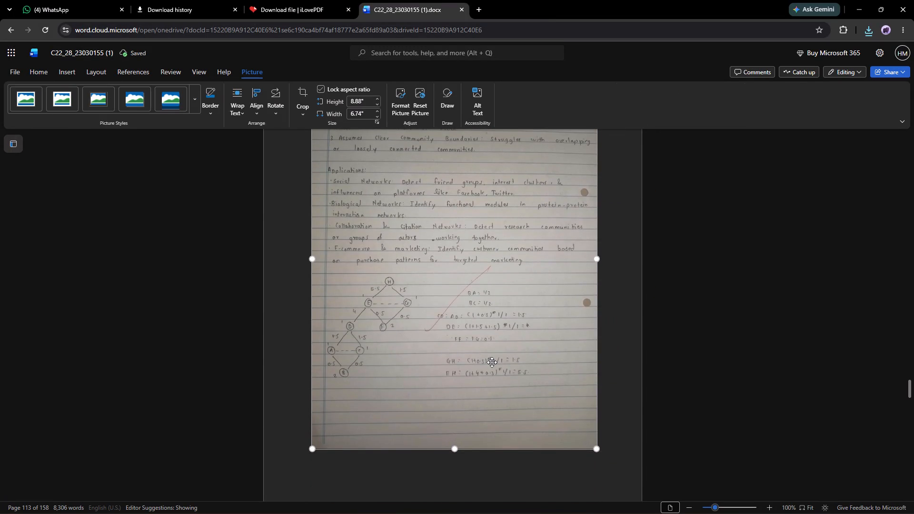
key("Delete")
scroll(493, 363, "down", 7)
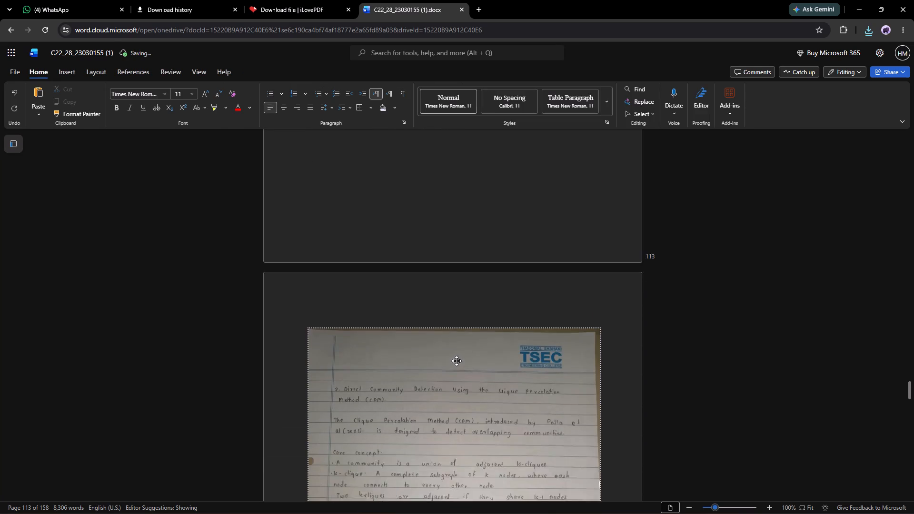
scroll(457, 361, "down", 2)
left_click(452, 373)
key("Delete")
scroll(451, 368, "down", 9)
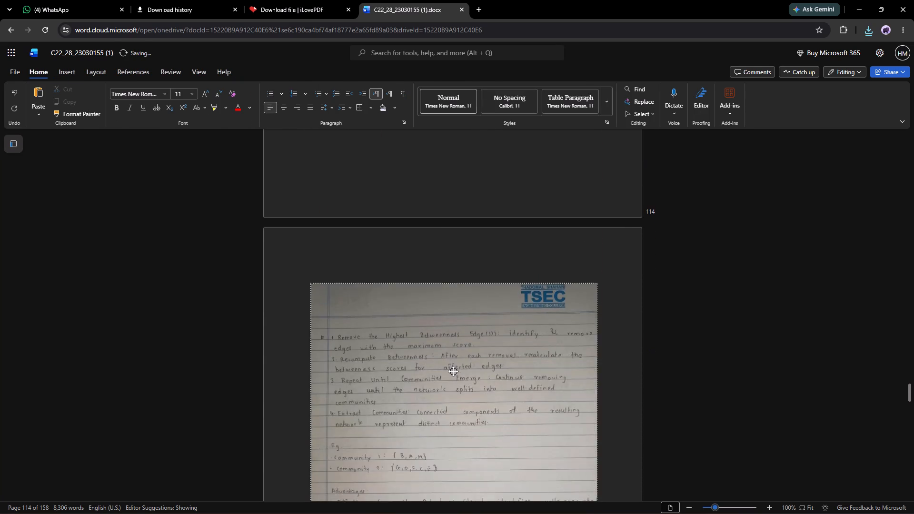
left_click(453, 371)
key("Delete")
scroll(453, 371, "down", 9)
left_click(443, 365)
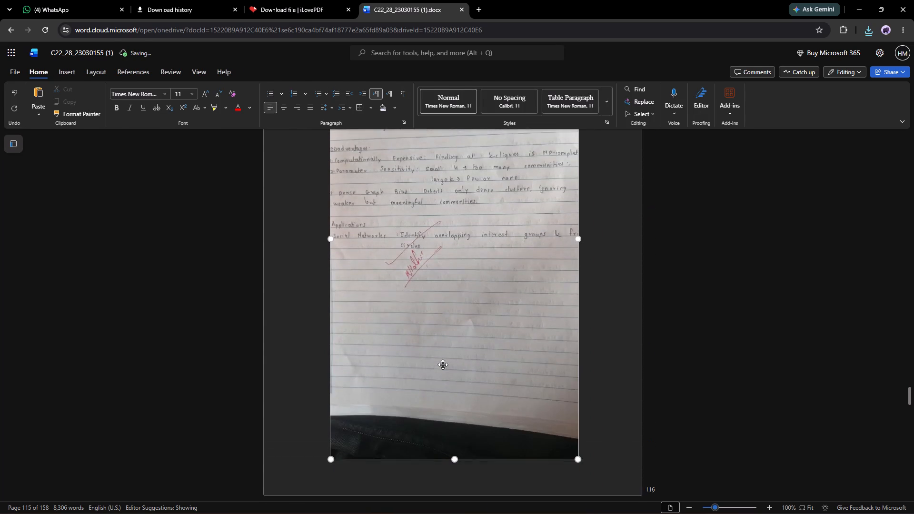
key("Delete")
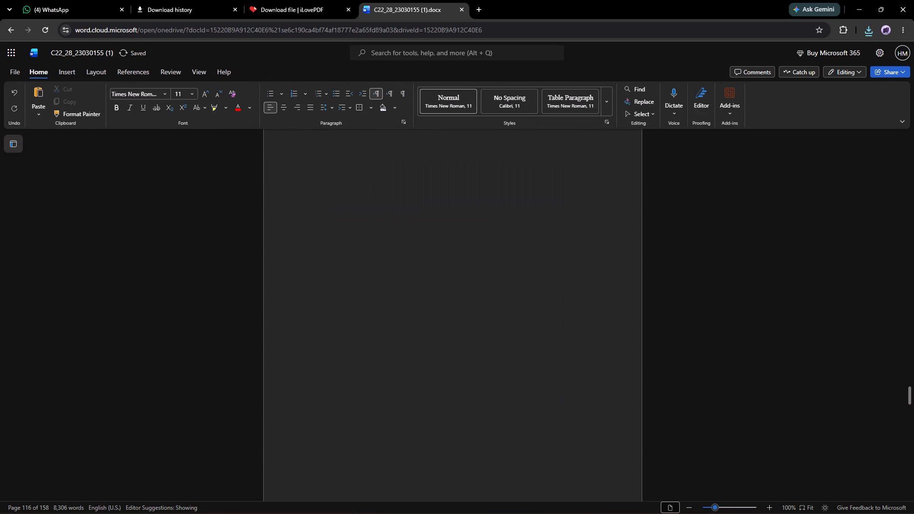
Remove the empty paragraphs and blank pages left where the handwritten pictures were, working backwards from page 116.
key("BackSpace")
key("BackSpace")
key("BackSpace")
key("BackSpace")
key("BackSpace")
key("BackSpace")
key("BackSpace")
key("BackSpace")
scroll(387, 338, "up", 3)
key("BackSpace")
key("BackSpace")
key("BackSpace")
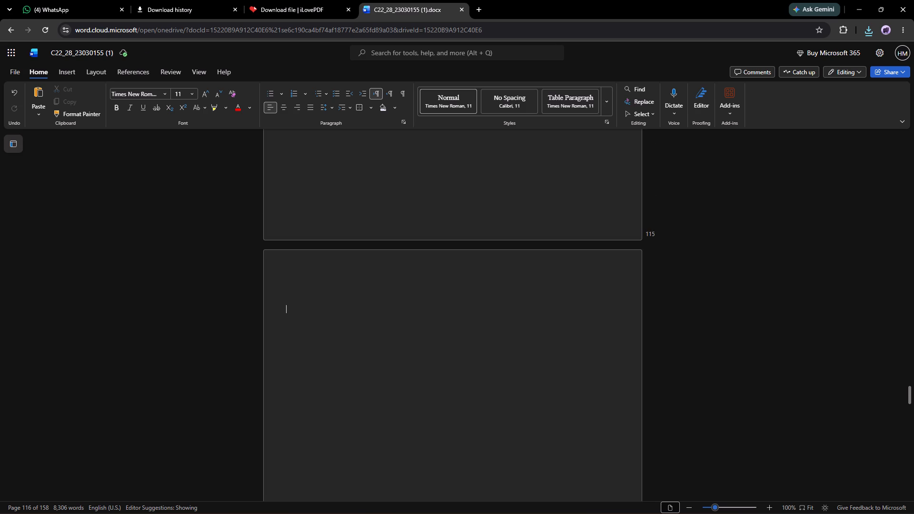
scroll(345, 288, "up", 2)
left_click(320, 293)
key("BackSpace")
left_click(318, 288)
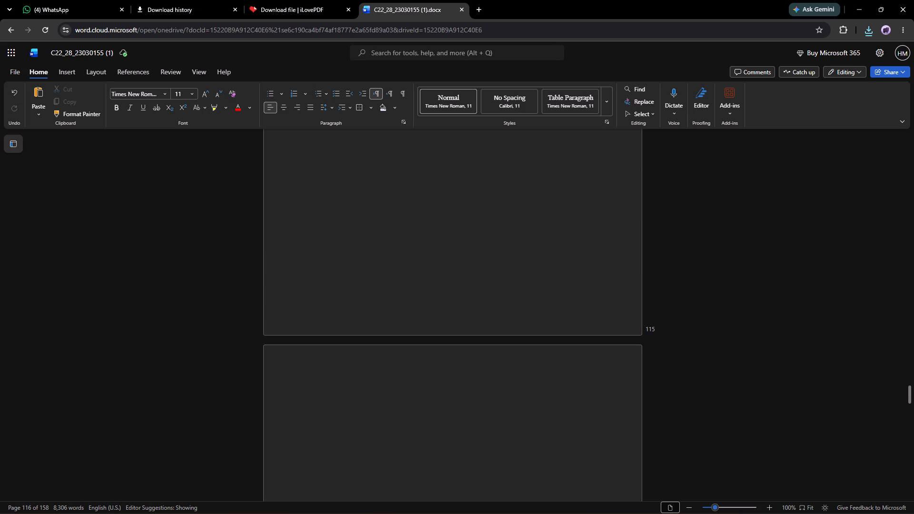
Try to remove blank page 113 after the last handwritten assignment scan by deleting its empty content backwards.
scroll(395, 346, "down", 15)
scroll(385, 347, "up", 12)
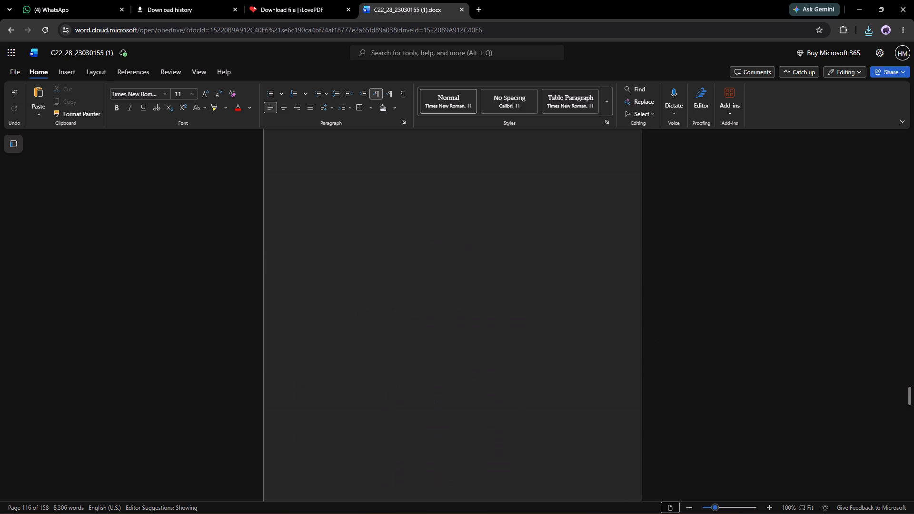
scroll(349, 335, "up", 6)
scroll(328, 301, "up", 10)
left_click(359, 289)
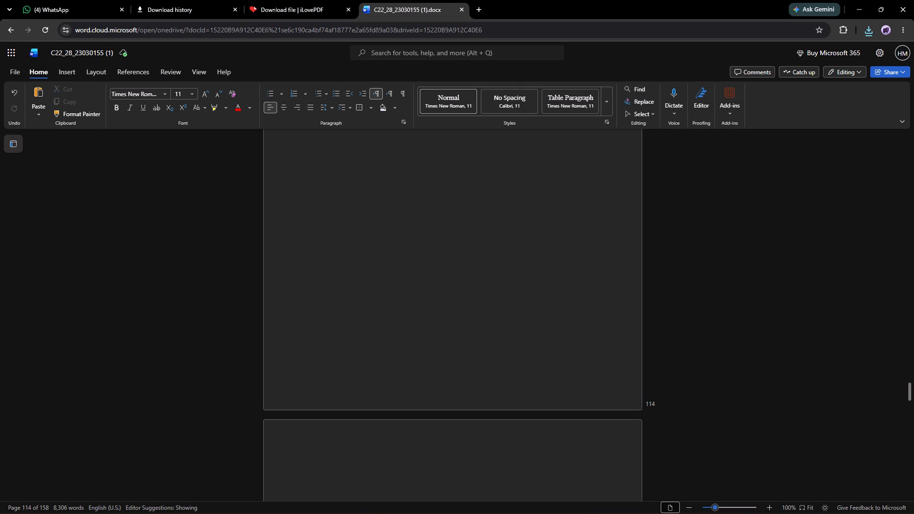
scroll(632, 393, "up", 15)
left_click(380, 338)
scroll(382, 338, "up", 3)
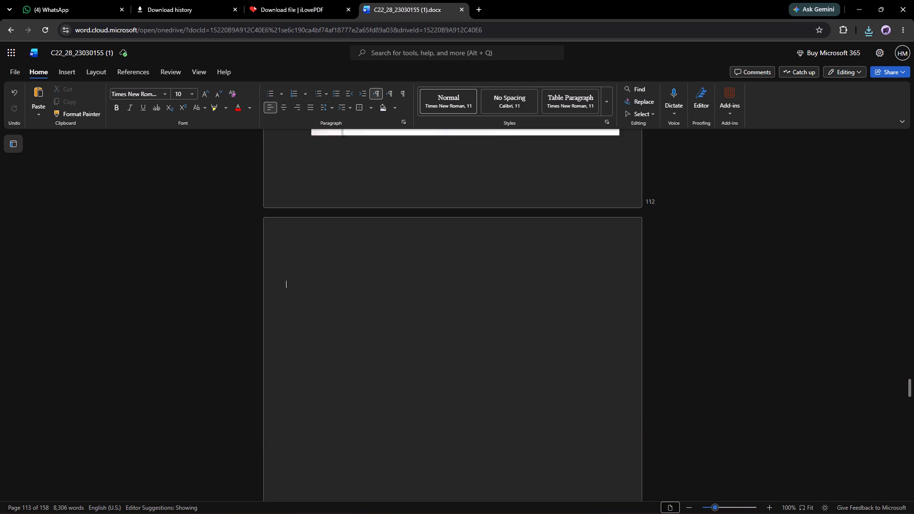
scroll(384, 340, "up", 3)
scroll(389, 372, "down", 1)
key("BackSpace")
key("BackSpace")
key("BackSpace")
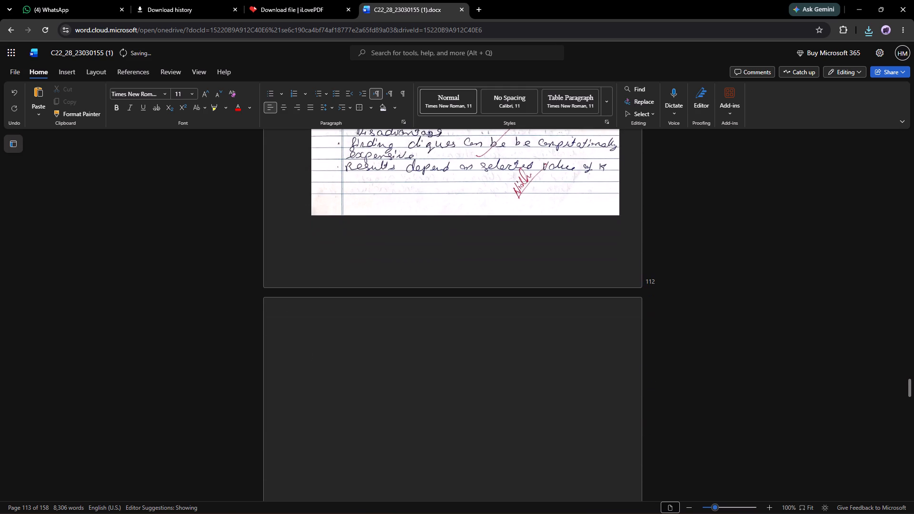
key("BackSpace")
key("BackSpace")
key("BackSpace")
key("BackSpace")
key("BackSpace")
key("BackSpace")
key("BackSpace")
key("BackSpace")
key("BackSpace")
key("BackSpace")
scroll(387, 364, "down", 4)
left_click(354, 356)
key("BackSpace")
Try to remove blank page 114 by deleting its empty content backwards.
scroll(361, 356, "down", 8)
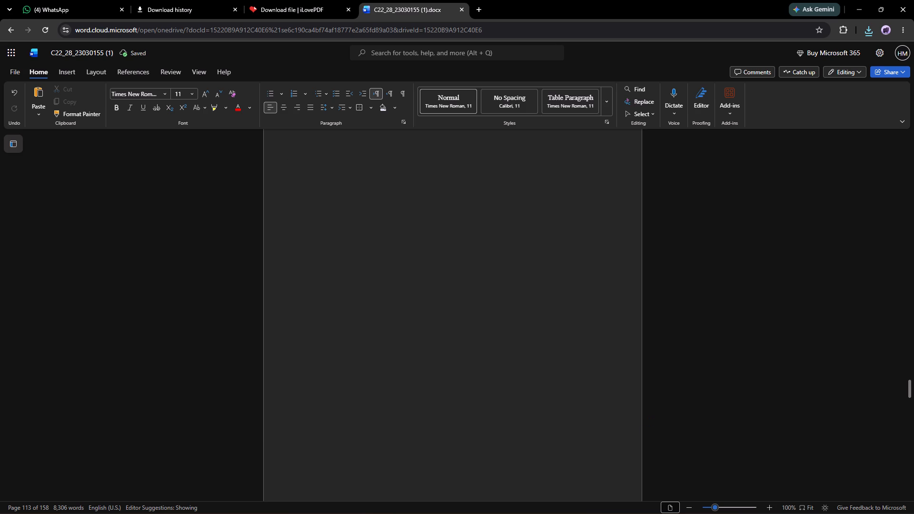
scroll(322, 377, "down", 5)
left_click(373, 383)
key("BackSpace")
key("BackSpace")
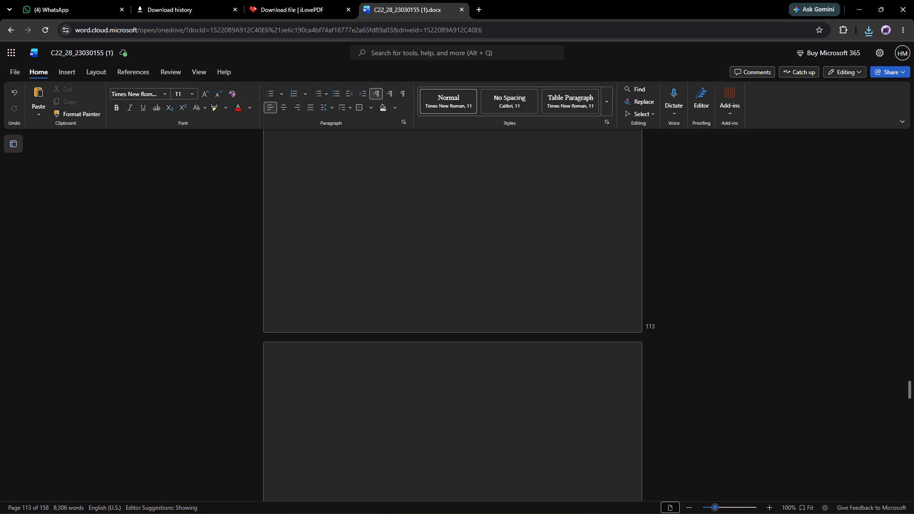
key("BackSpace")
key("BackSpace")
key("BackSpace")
Check the blank pages from page 113 through the Mini Project title page to the following certificate page.
scroll(372, 376, "down", 15)
left_click(315, 358)
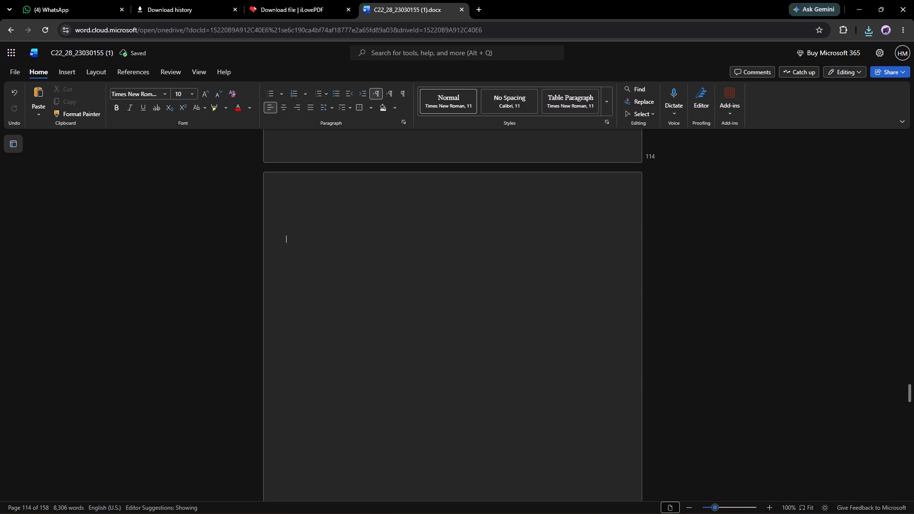
scroll(358, 375, "down", 20)
scroll(358, 375, "down", 4)
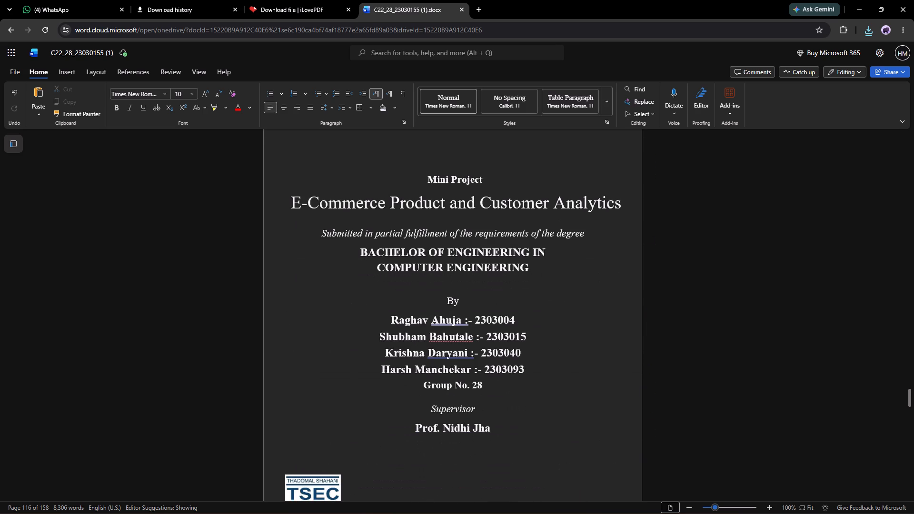
scroll(334, 292, "down", 3)
scroll(419, 352, "down", 5)
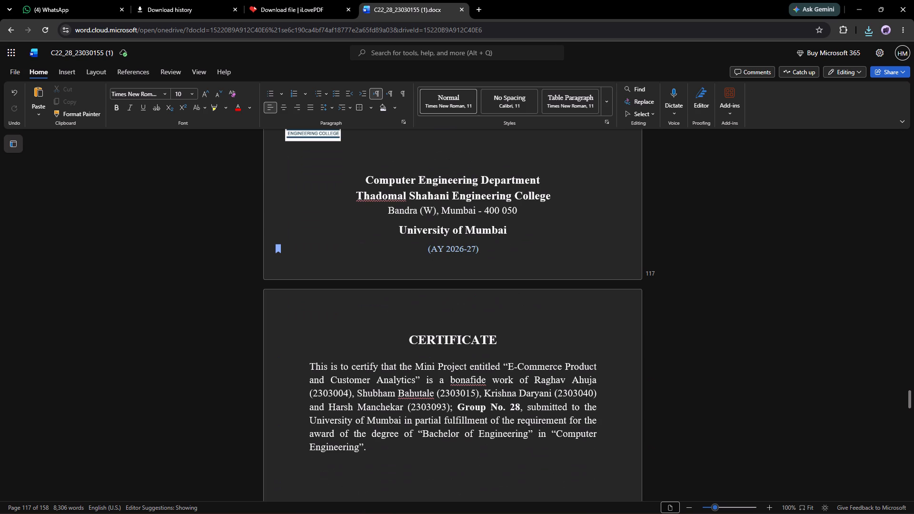
scroll(579, 297, "up", 20)
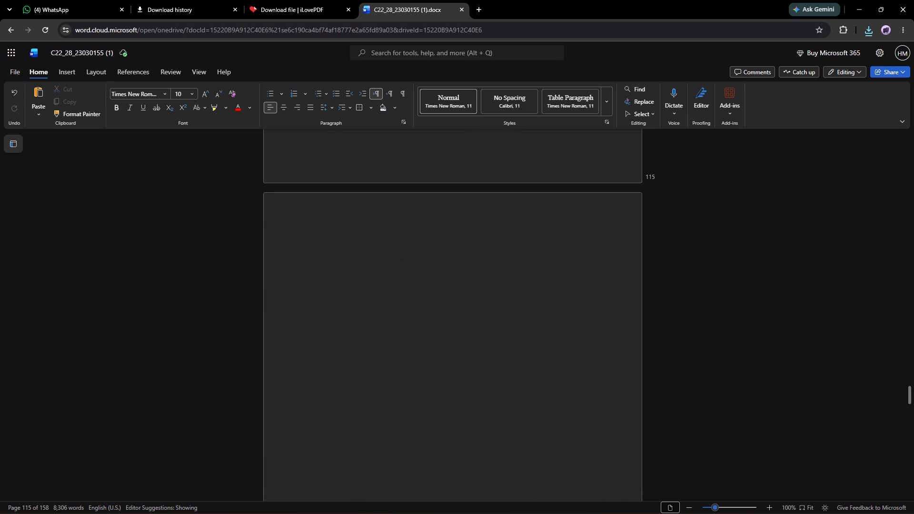
scroll(525, 229, "up", 19)
scroll(525, 296, "up", 5)
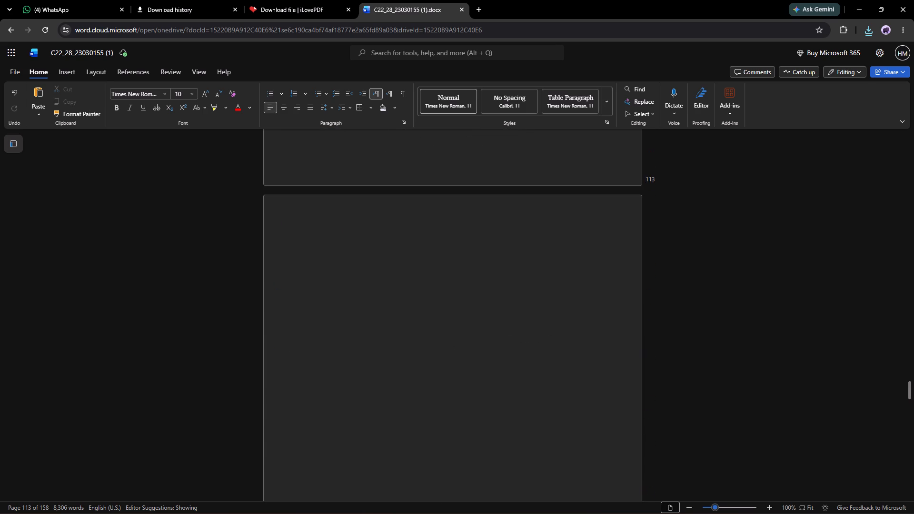
scroll(516, 298, "up", 6)
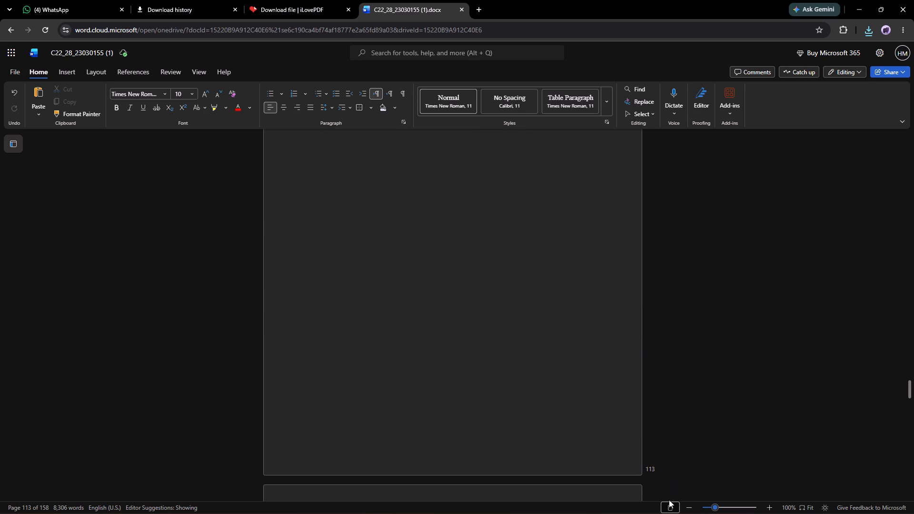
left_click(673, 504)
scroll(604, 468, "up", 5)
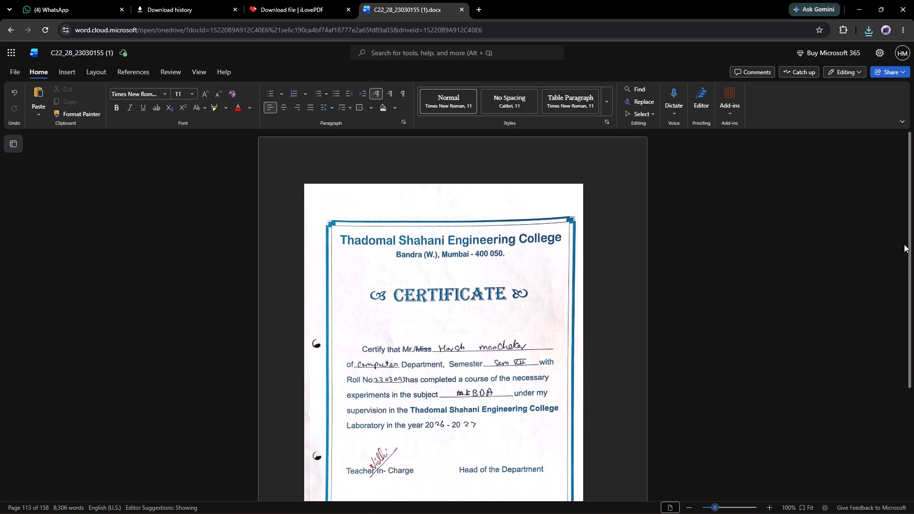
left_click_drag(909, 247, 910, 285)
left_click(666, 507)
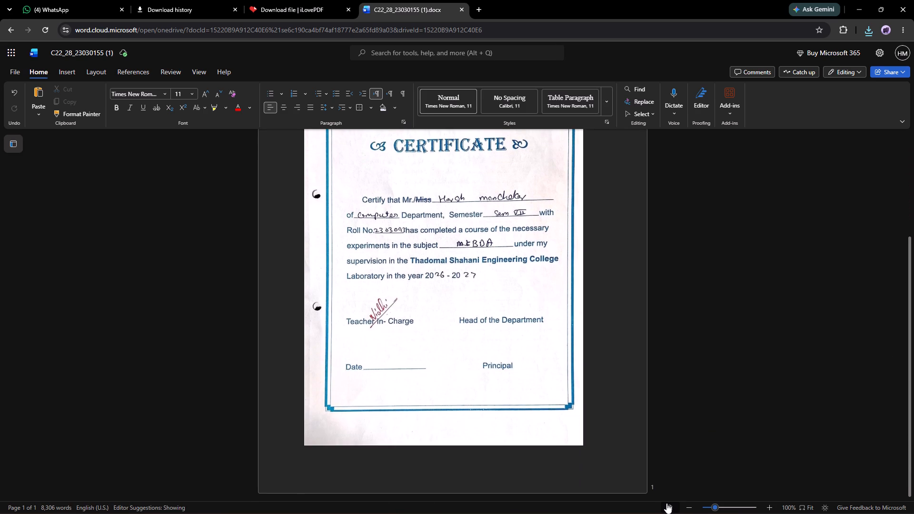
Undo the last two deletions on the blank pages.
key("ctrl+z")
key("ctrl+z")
Try to remove blank page 116 before the Mini Project title page by deleting its empty content forwards.
scroll(727, 429, "down", 13)
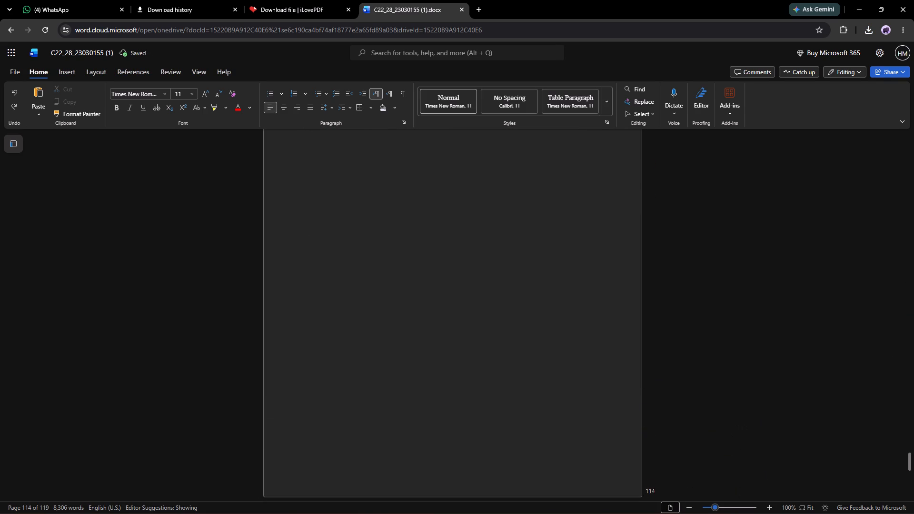
scroll(641, 368, "down", 20)
scroll(641, 368, "down", 9)
scroll(572, 350, "up", 3)
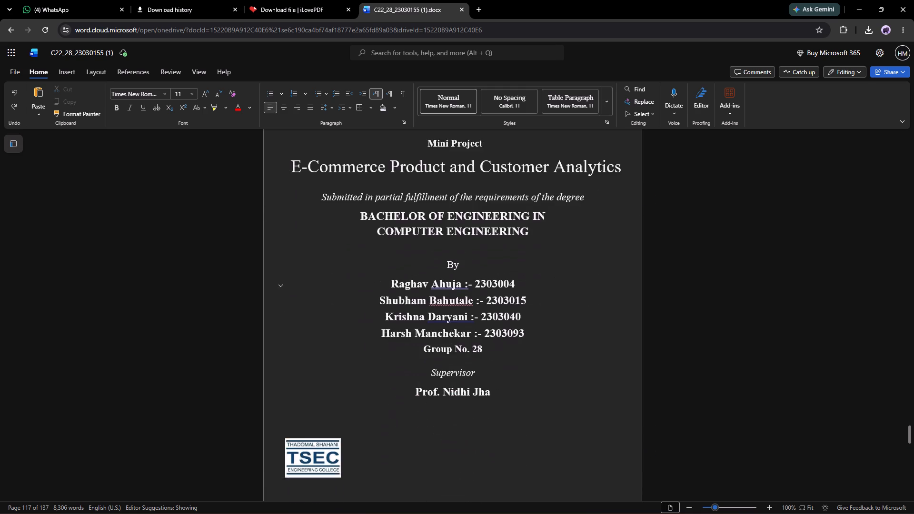
scroll(533, 343, "up", 1)
left_click(379, 188)
scroll(376, 194, "up", 2)
scroll(521, 257, "up", 1)
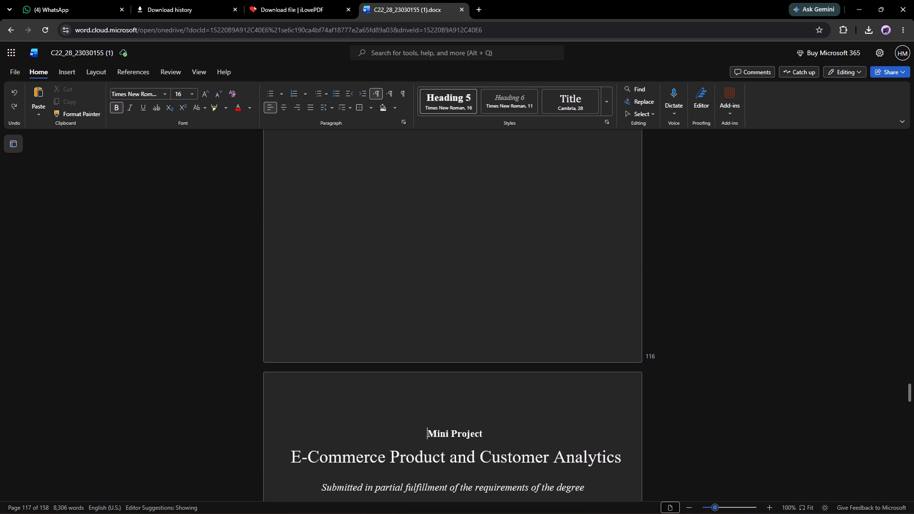
scroll(520, 259, "up", 1)
left_click(522, 266)
scroll(509, 273, "up", 7)
left_click(477, 308)
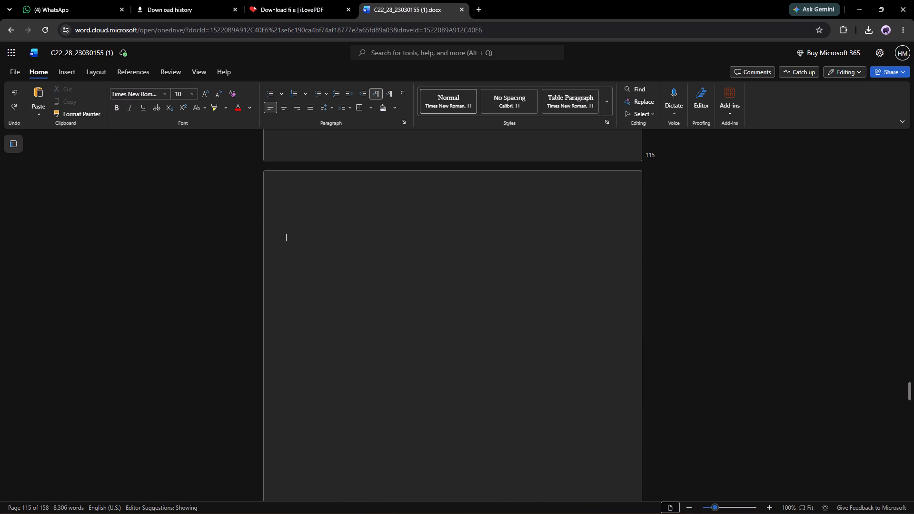
scroll(477, 310, "up", 3)
key("Delete")
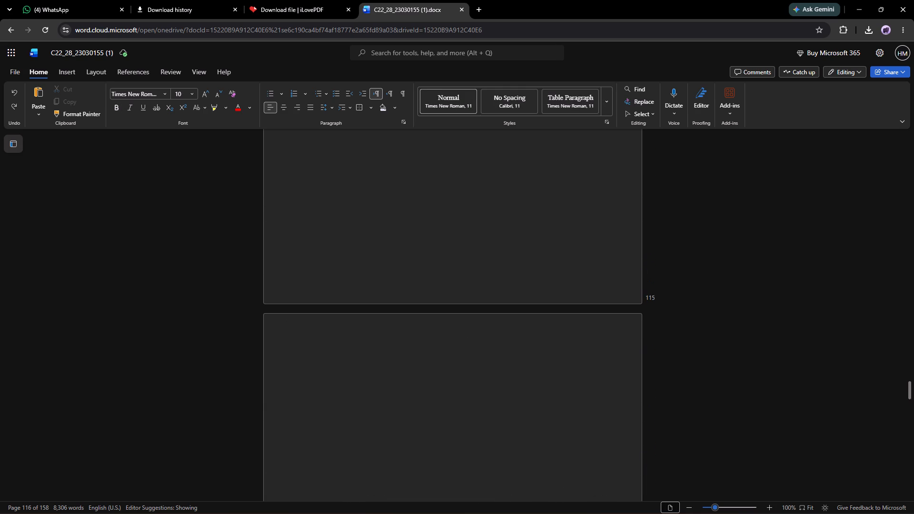
key("Delete")
Examine the blank pages between the last handwritten scan and the Mini Project title page for leftover content.
scroll(462, 306, "up", 2)
scroll(458, 315, "down", 5)
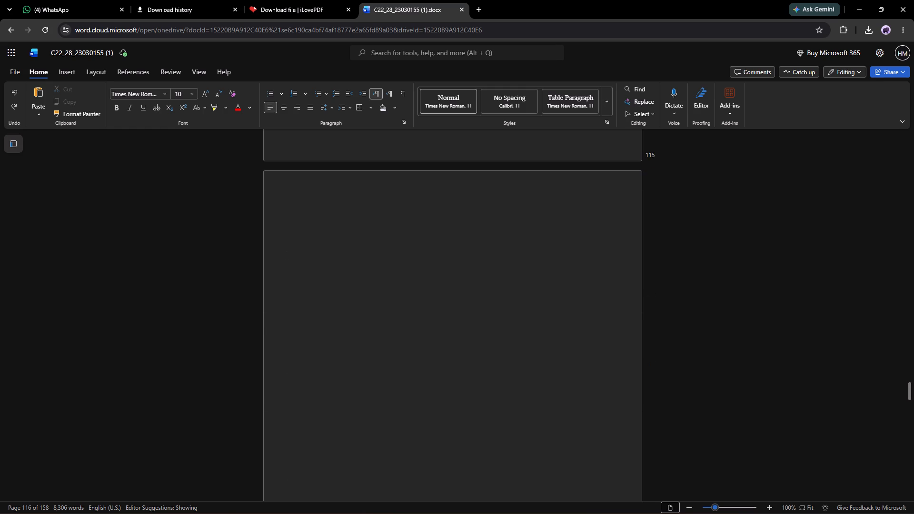
scroll(482, 323, "down", 10)
scroll(486, 320, "up", 19)
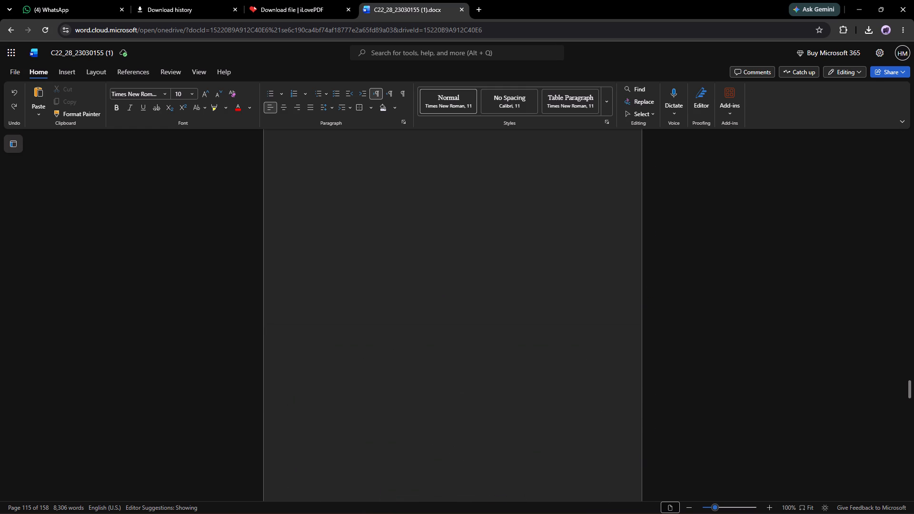
scroll(451, 325, "up", 20)
scroll(451, 325, "up", 6)
left_click(439, 317)
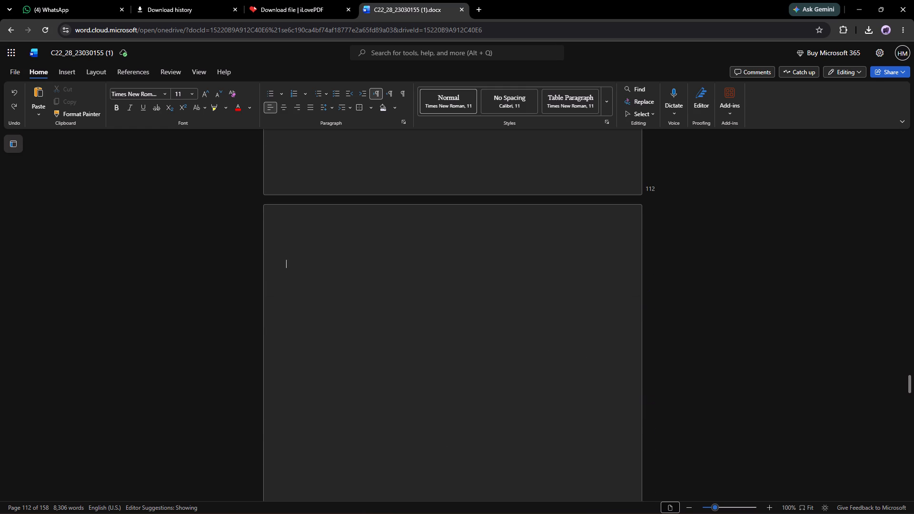
scroll(437, 316, "up", 5)
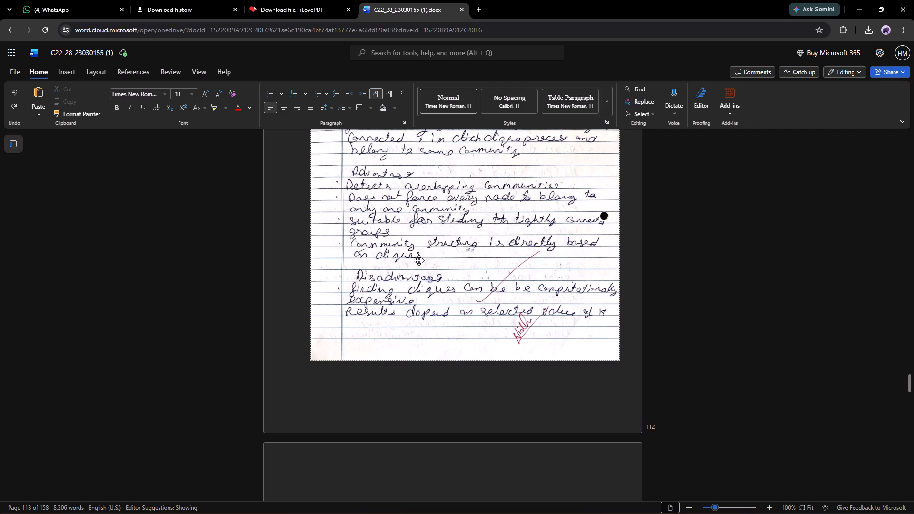
scroll(427, 269, "down", 6)
scroll(435, 271, "up", 5)
scroll(363, 255, "down", 5)
scroll(536, 255, "down", 1)
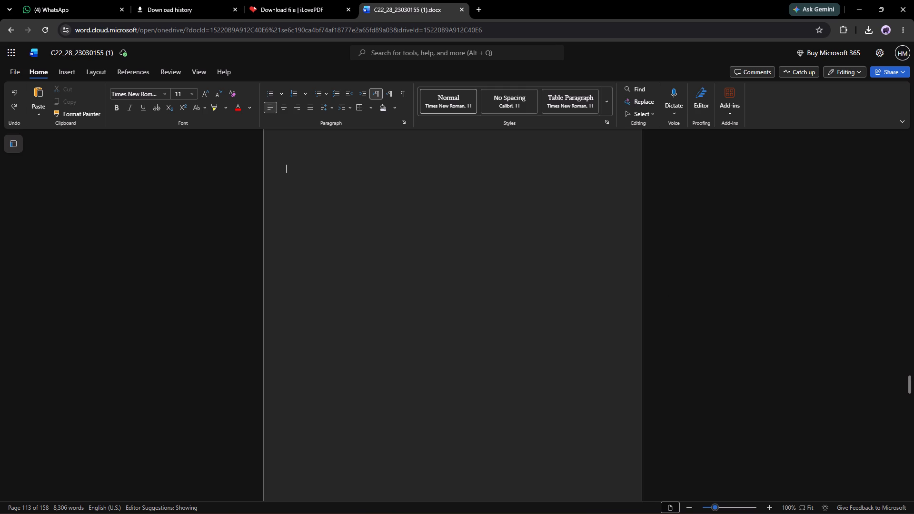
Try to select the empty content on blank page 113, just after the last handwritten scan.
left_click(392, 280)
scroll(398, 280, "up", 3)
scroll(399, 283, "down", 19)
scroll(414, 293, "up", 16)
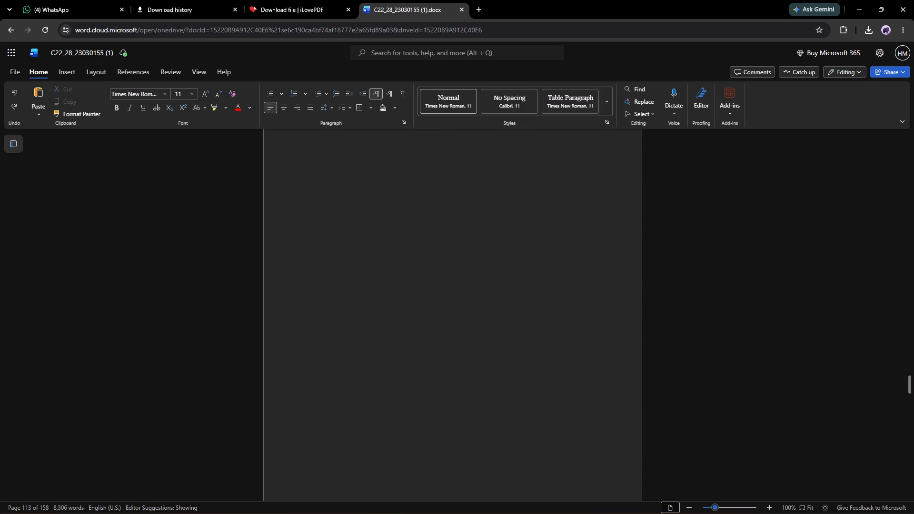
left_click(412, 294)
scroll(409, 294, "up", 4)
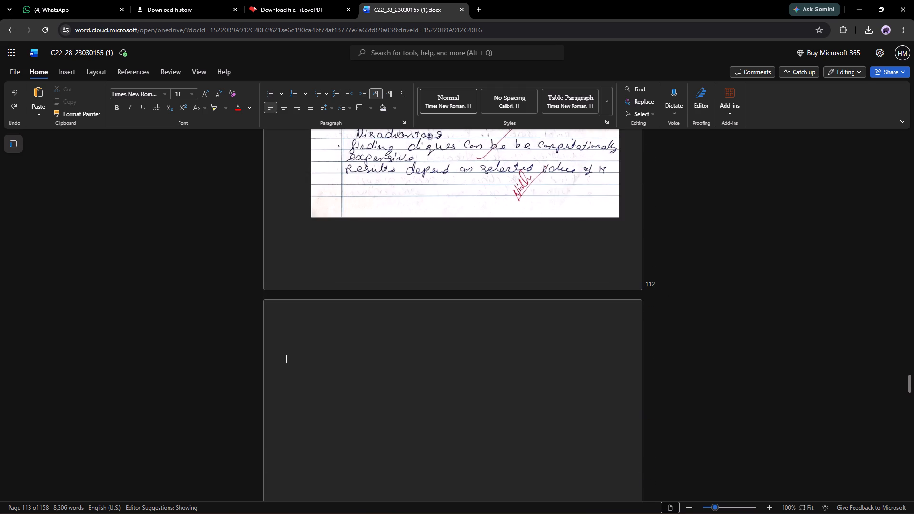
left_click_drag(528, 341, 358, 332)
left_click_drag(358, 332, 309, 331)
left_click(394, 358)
Recheck the run of blank pages from page 112 up to the Mini Project title page.
scroll(403, 384, "down", 6)
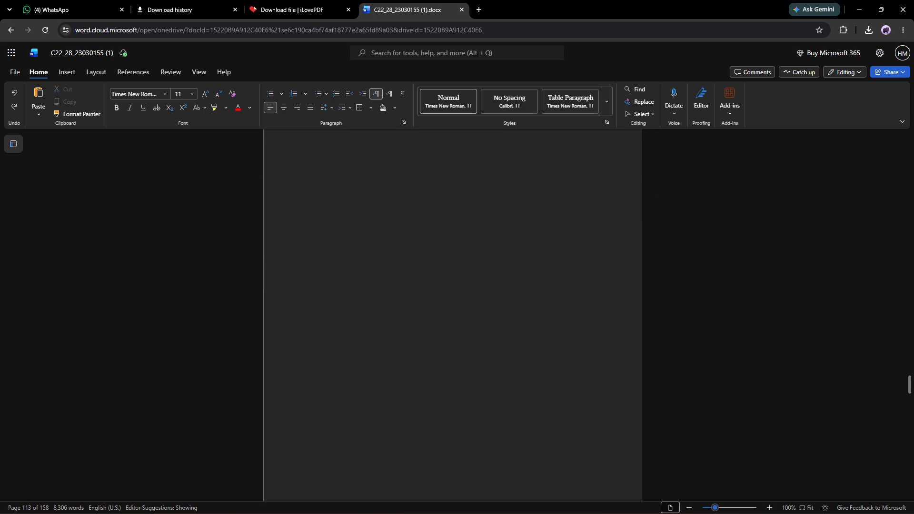
scroll(410, 353, "up", 6)
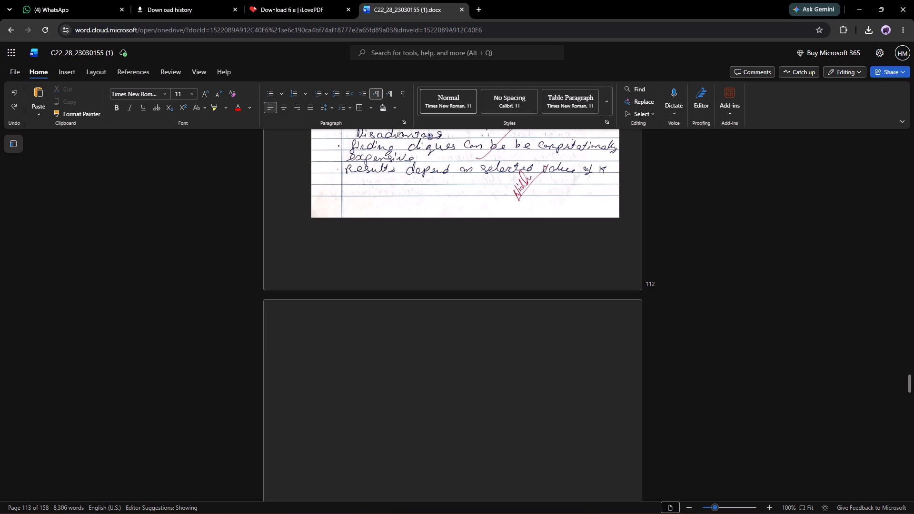
scroll(494, 352, "down", 19)
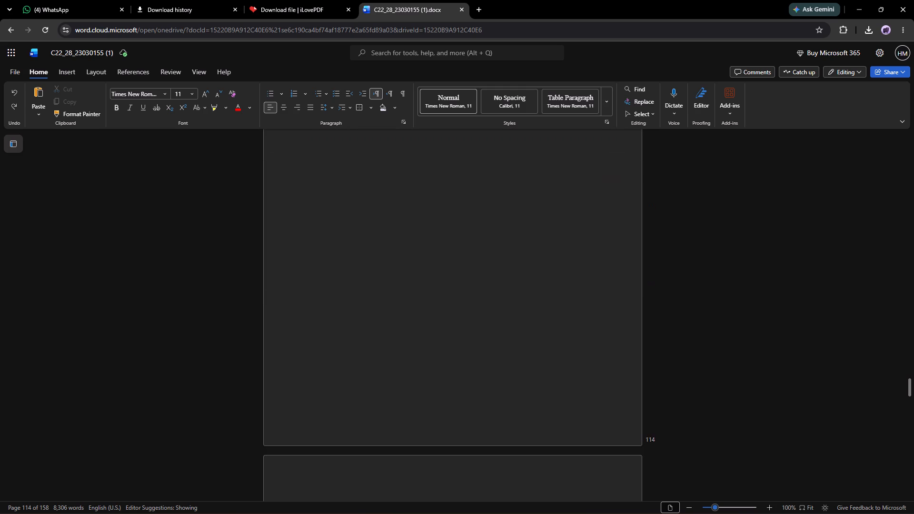
scroll(496, 385, "down", 20)
scroll(496, 385, "down", 13)
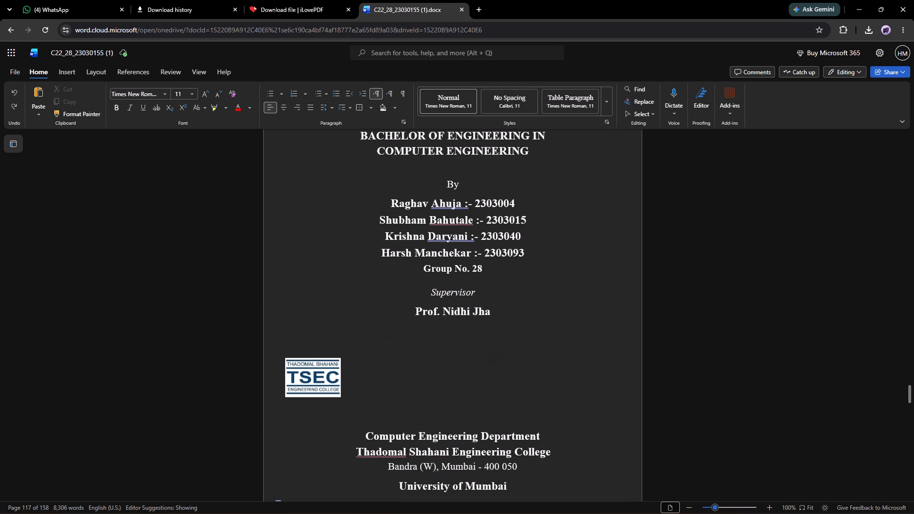
Try to remove blank page 116 by deleting backwards from the start of the Mini Project heading.
scroll(639, 378, "up", 2)
left_click(417, 156)
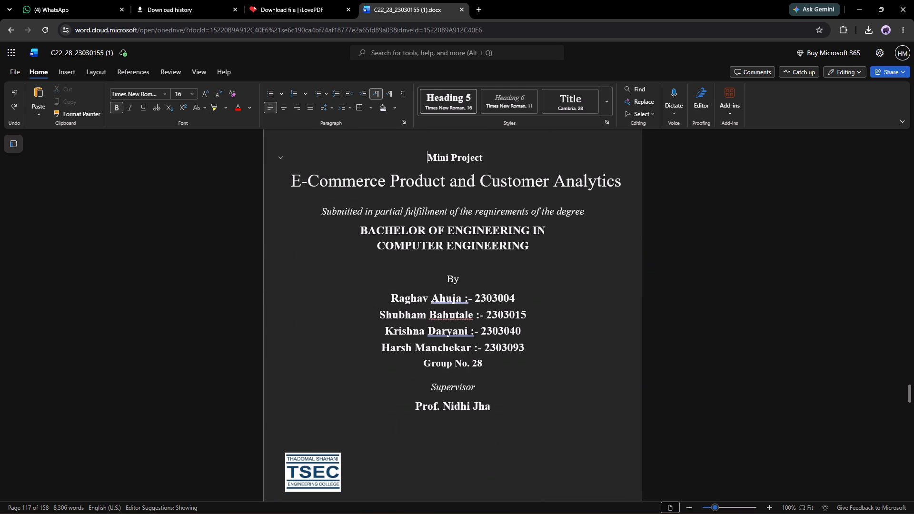
key("BackSpace")
key("BackSpace")
key("BackSpace")
key("BackSpace")
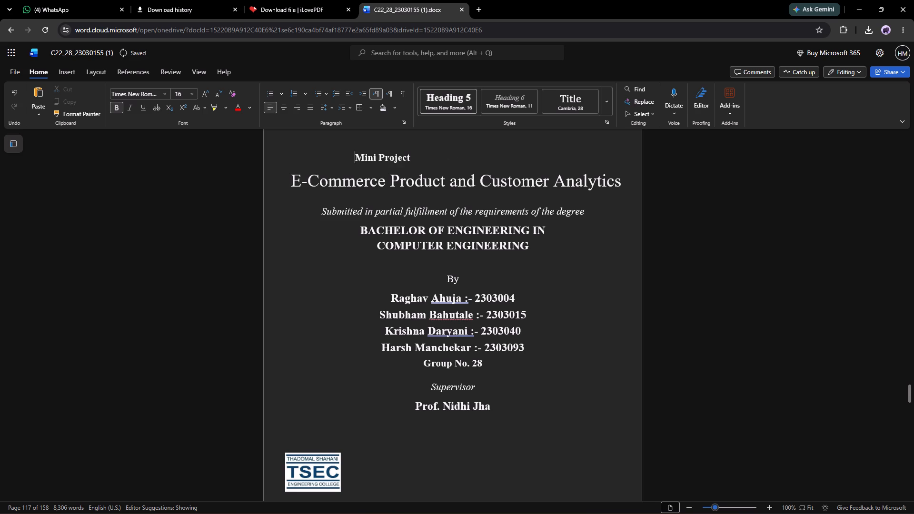
scroll(417, 203, "up", 4)
key("BackSpace")
key("BackSpace")
key("BackSpace")
key("BackSpace")
key("BackSpace")
key("BackSpace")
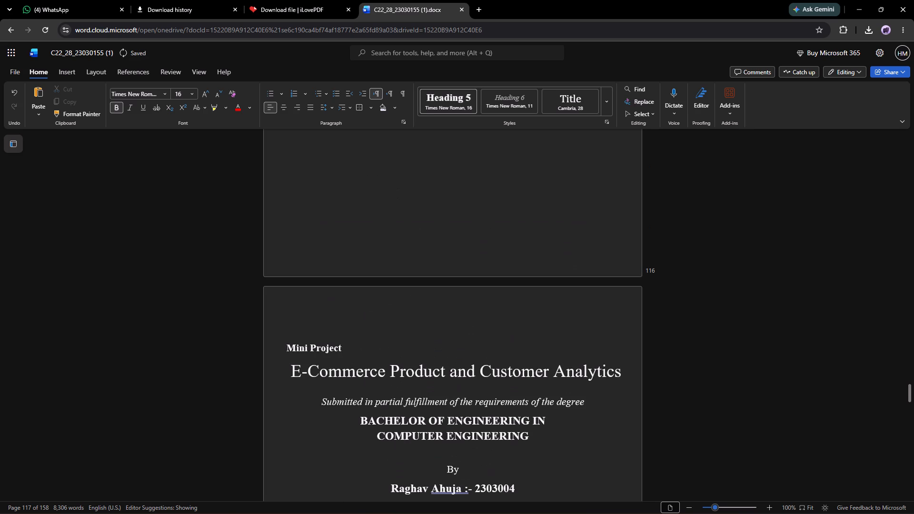
key("BackSpace")
Insert spaces before the Mini Project heading to shift it back to roughly the centre of the line.
key("space")
key("space")
key("space")
key("space")
key("space")
key("space")
key("space")
key("space")
key("space")
key("space")
key("space")
key("space")
key("space")
key("space")
key("space")
key("space")
key("space")
key("space")
key("space")
key("space")
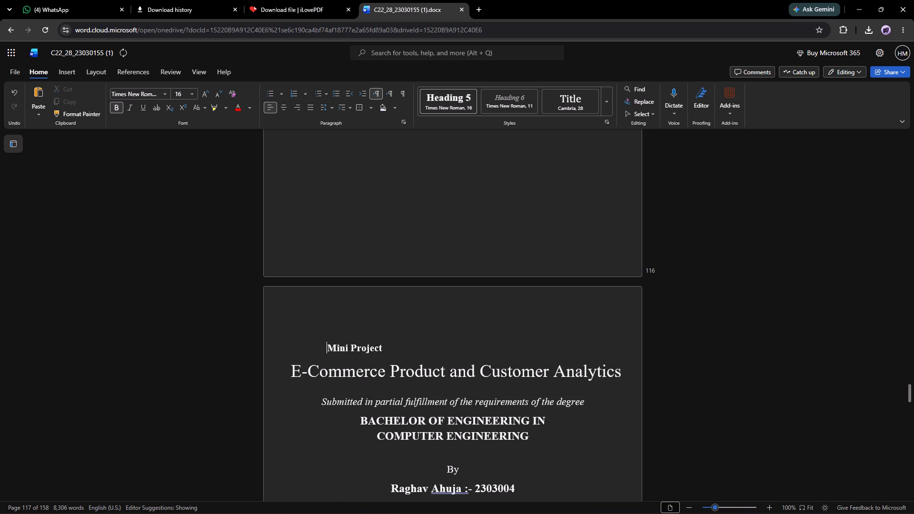
key("space")
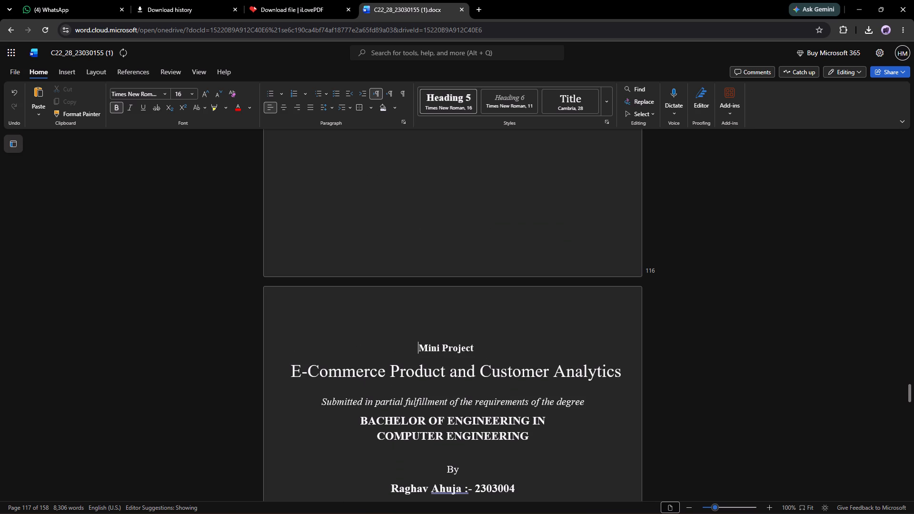
Check blank pages 116 back to 113 for leftover content by placing the cursor on them.
scroll(475, 287, "up", 7)
left_click(457, 286)
scroll(456, 285, "up", 8)
left_click(436, 283)
scroll(435, 282, "up", 9)
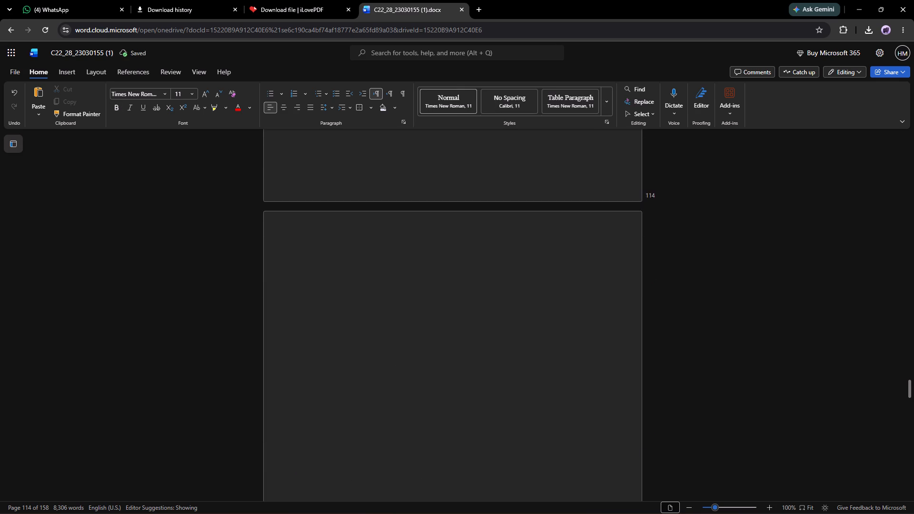
scroll(431, 286, "up", 3)
left_click(430, 281)
scroll(430, 281, "up", 4)
left_click(414, 295)
scroll(414, 293, "up", 4)
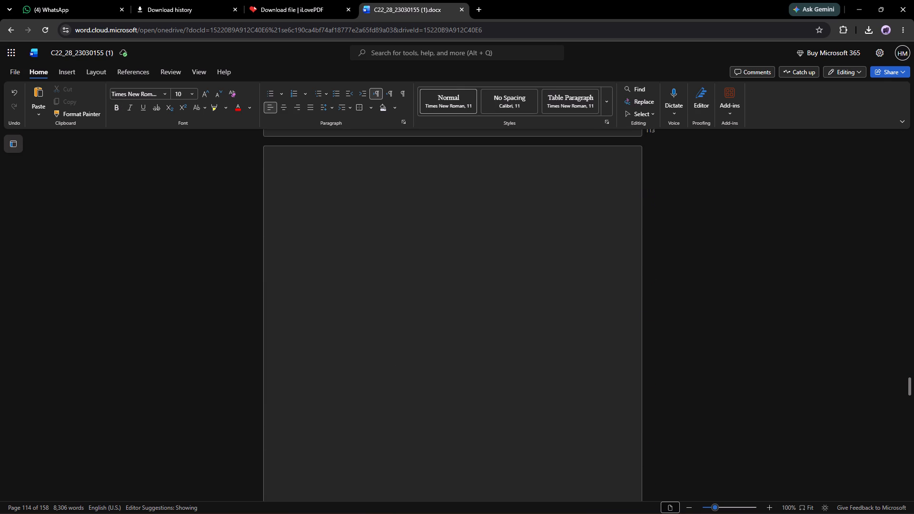
scroll(417, 288, "up", 15)
left_click(369, 354)
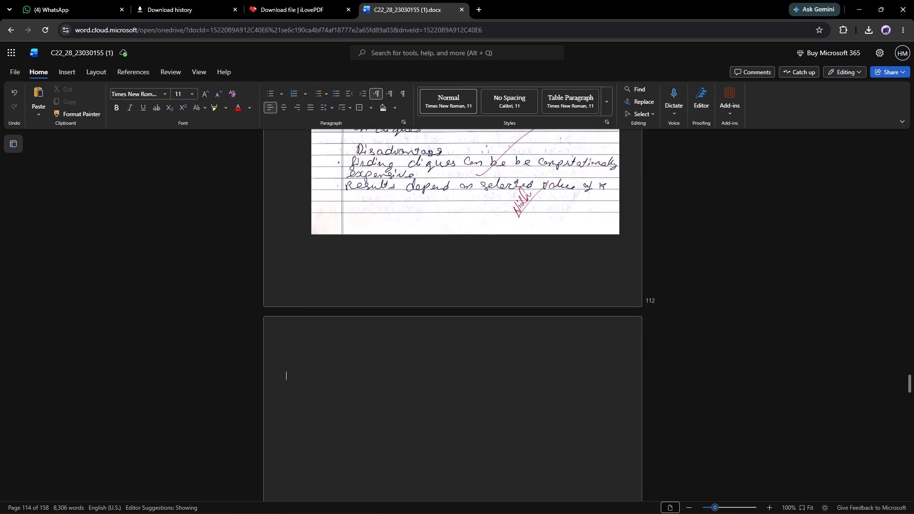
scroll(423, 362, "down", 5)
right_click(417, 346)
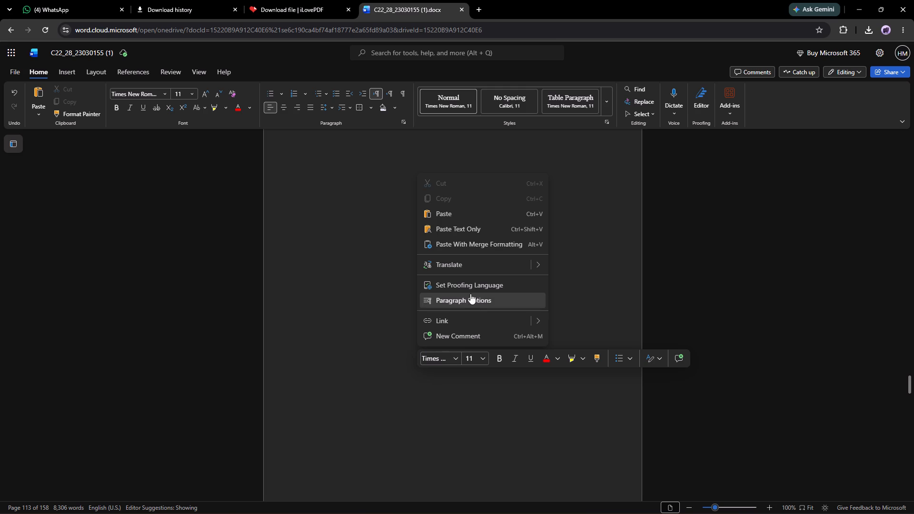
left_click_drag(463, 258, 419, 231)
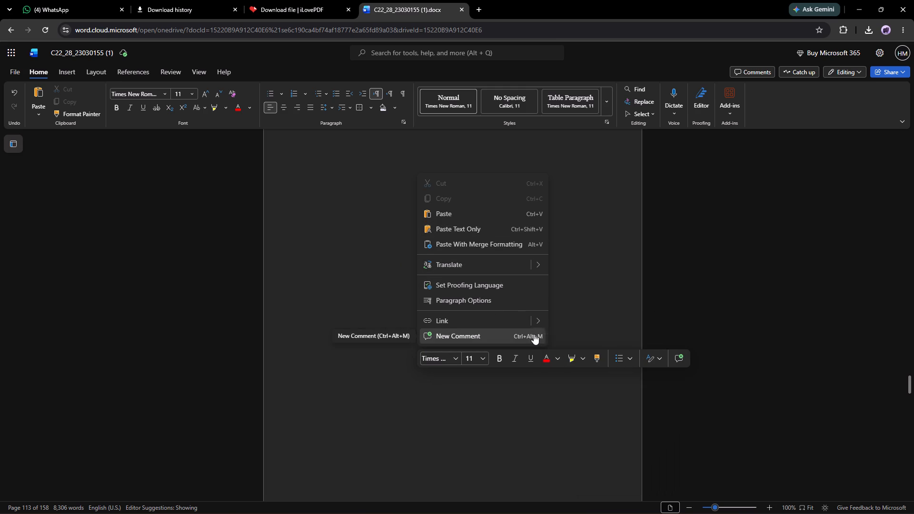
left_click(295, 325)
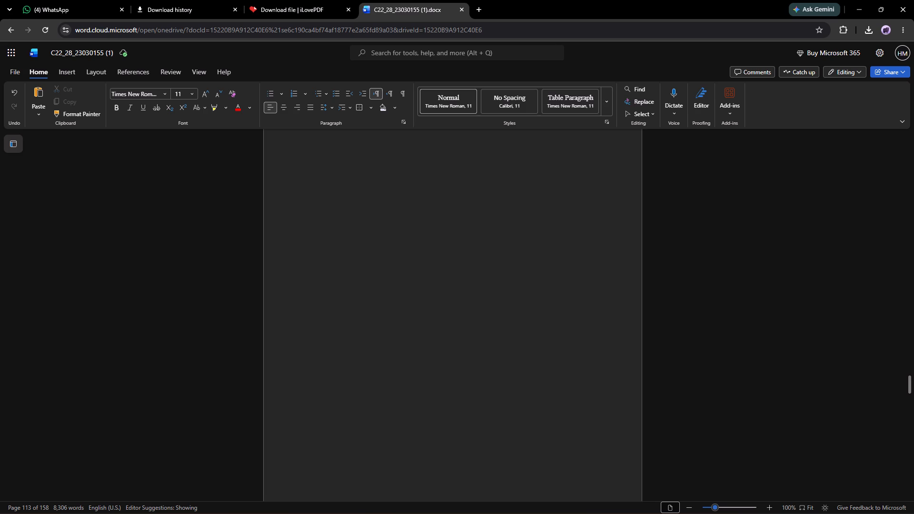
Skim the document from the blank pages through the Contents and report chapters to the final references.
scroll(576, 353, "down", 5)
scroll(725, 327, "down", 5)
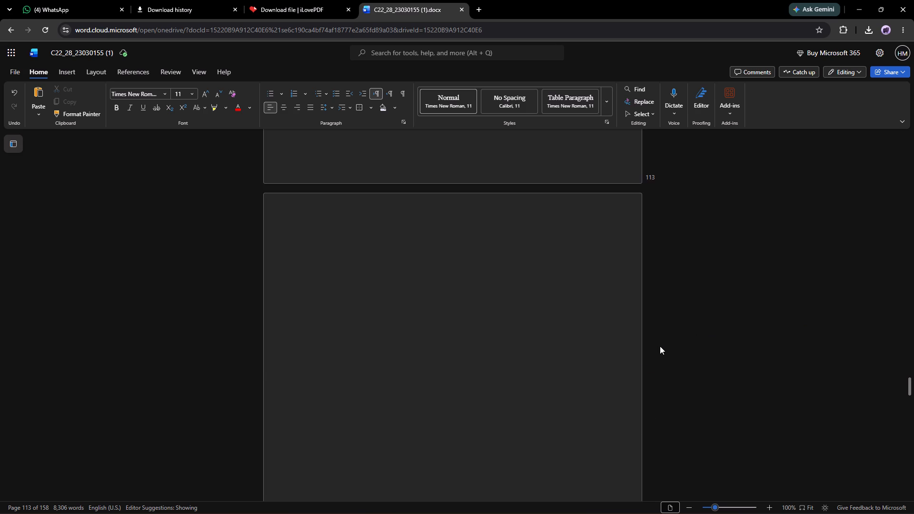
scroll(660, 346, "down", 20)
scroll(660, 346, "down", 1)
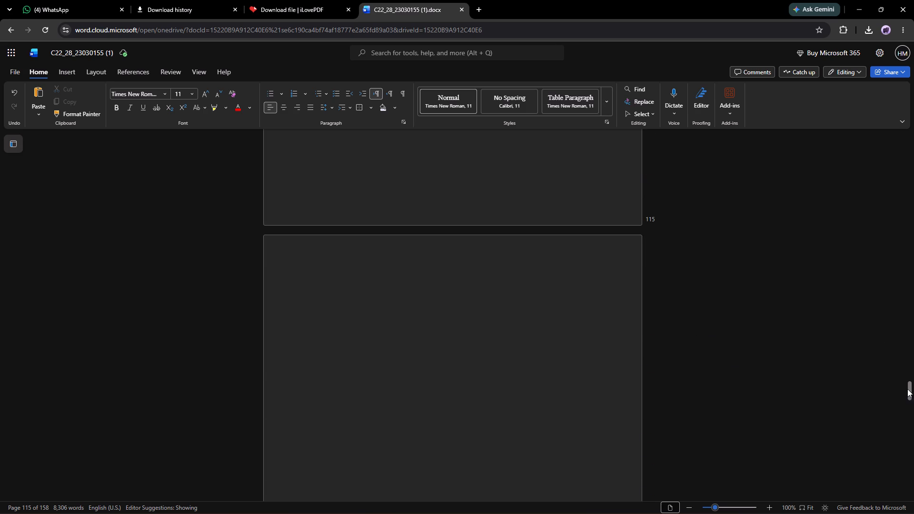
left_click_drag(908, 388, 908, 398)
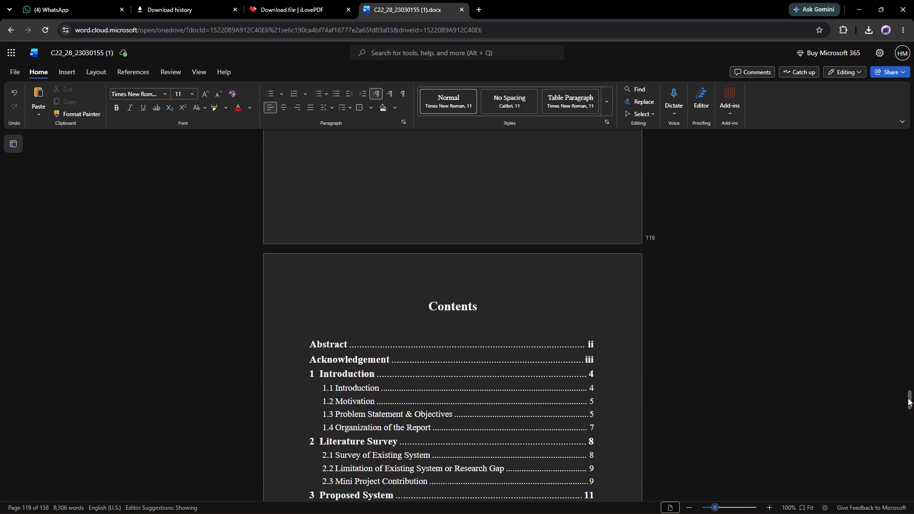
left_click_drag(908, 398, 905, 451)
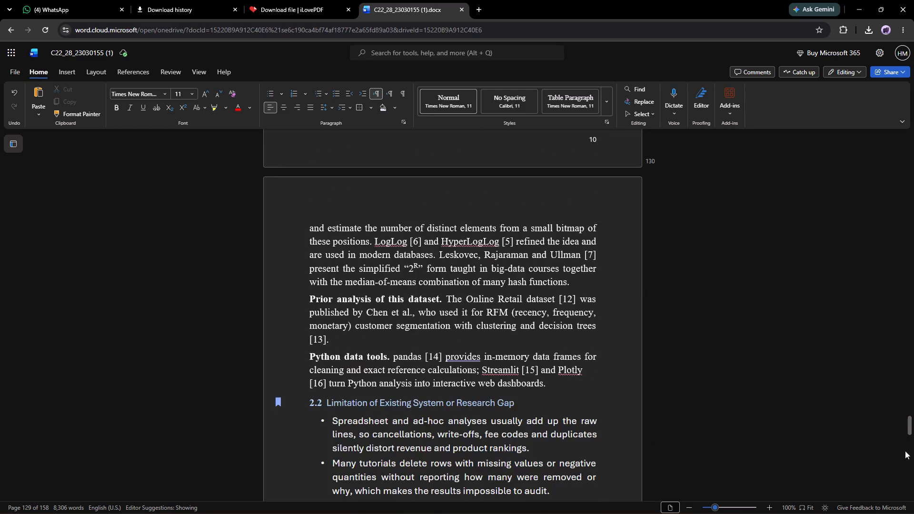
left_click_drag(905, 451, 898, 486)
Export the document as a PDF and download it.
left_click(7, 70)
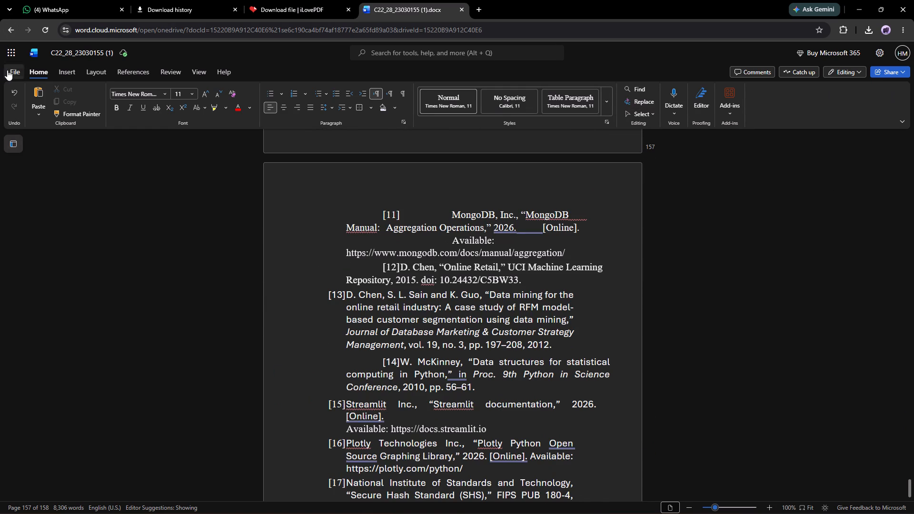
left_click(139, 176)
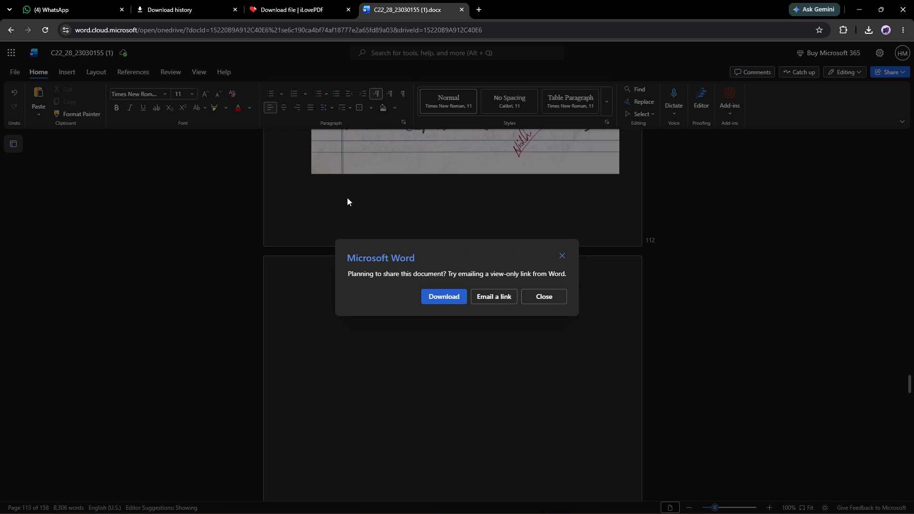
left_click(427, 293)
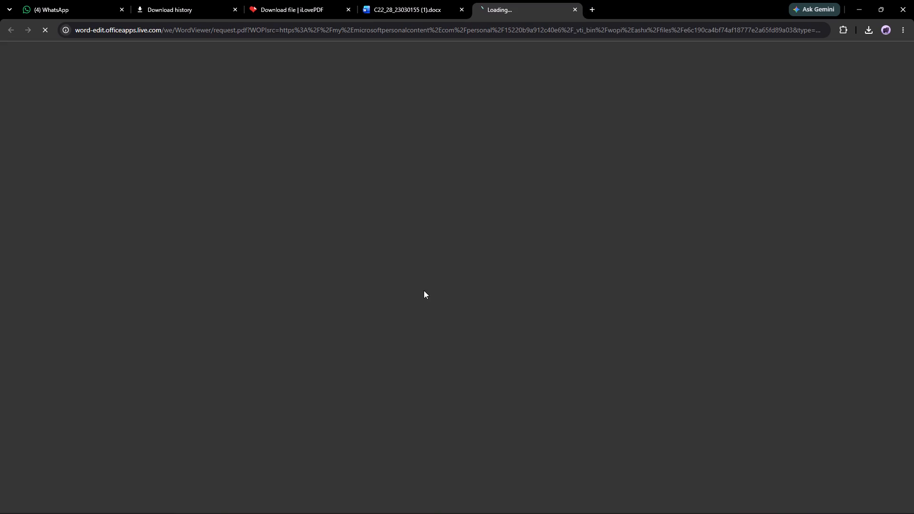